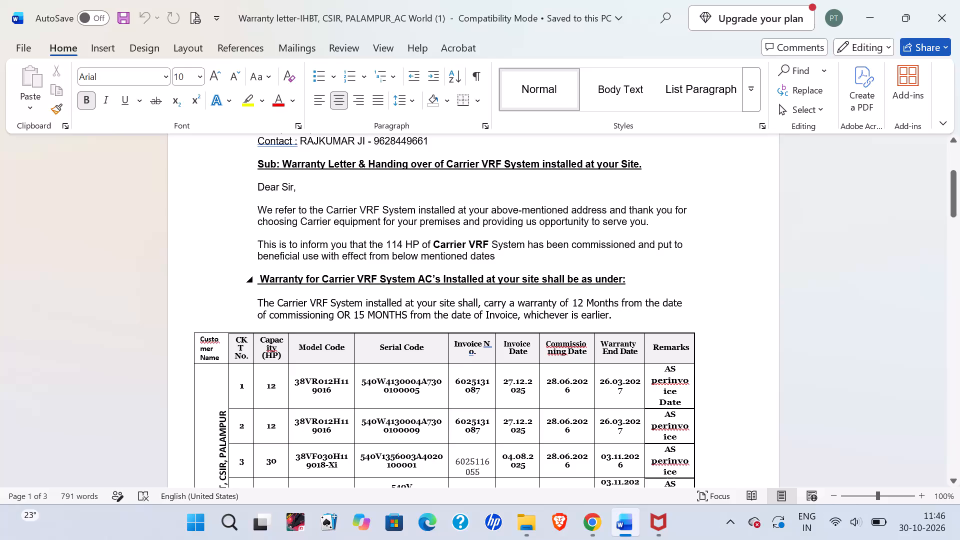
# Widen the whole Carrier VRF warranty table so that its Remarks column extends further into the page's right margin.
pyautogui.scroll(-1, 430, 354)
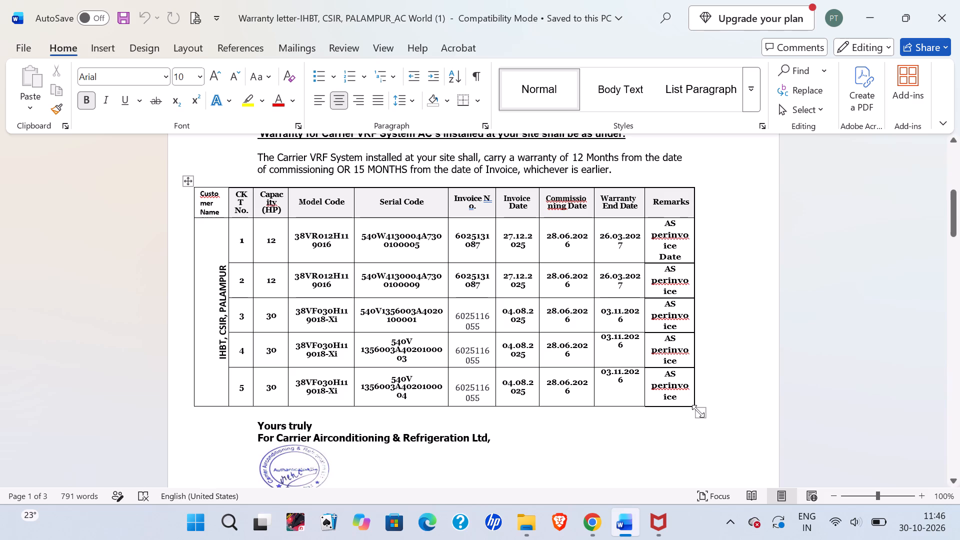
pyautogui.moveTo(698, 411); pyautogui.dragTo(746, 410)
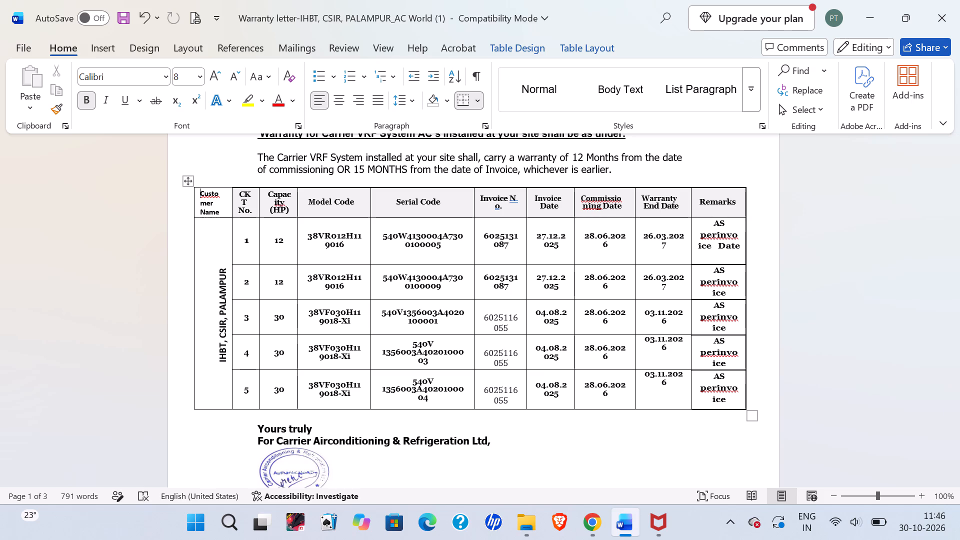
# Replace the dealership's telephone number in the service dealer contact details table on page 2.
pyautogui.scroll(-3, 592, 448)
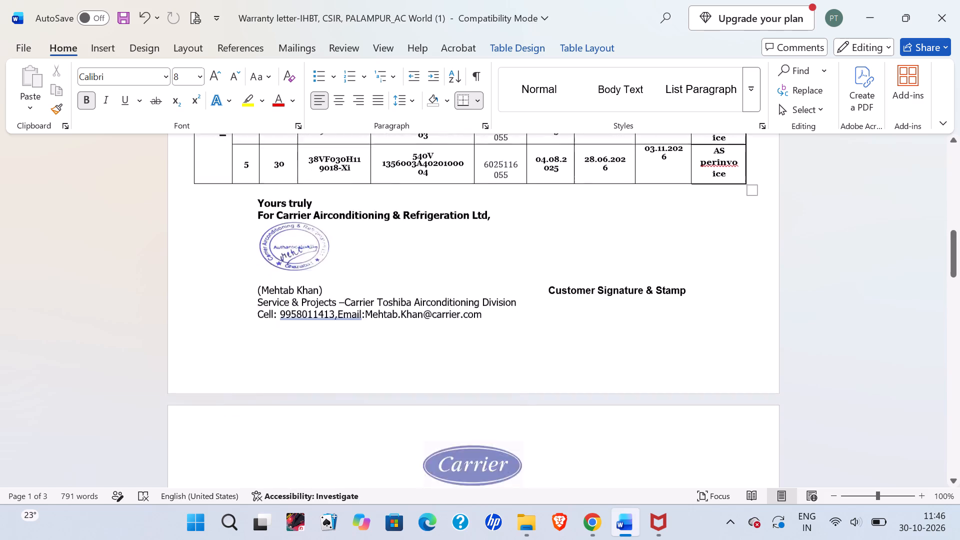
pyautogui.scroll(-2, 592, 448)
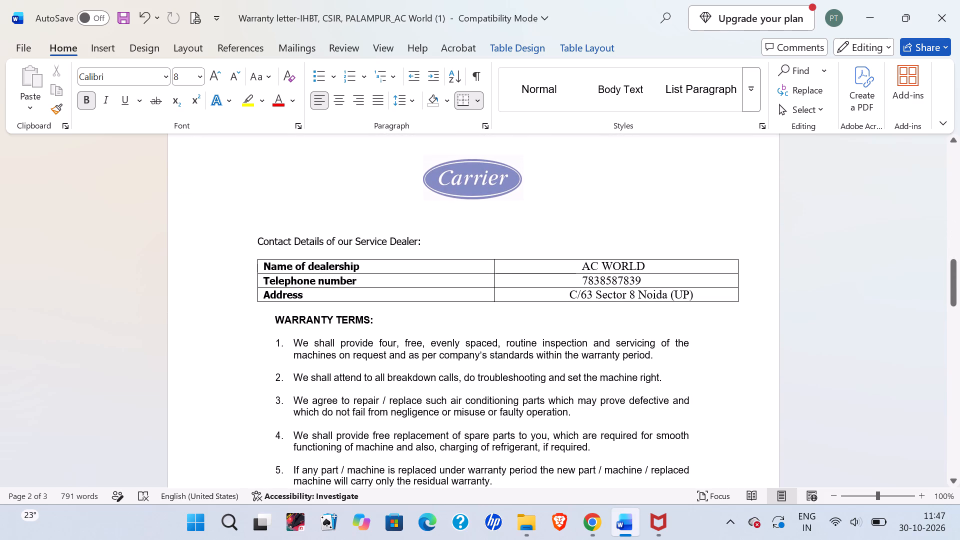
pyautogui.moveTo(584, 279); pyautogui.dragTo(636, 286)
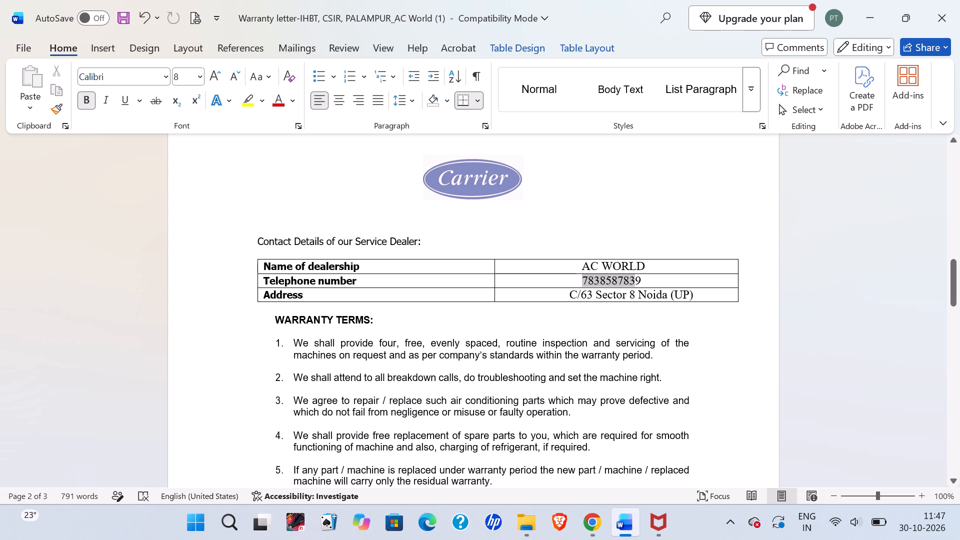
pyautogui.moveTo(636, 286); pyautogui.dragTo(636, 274)
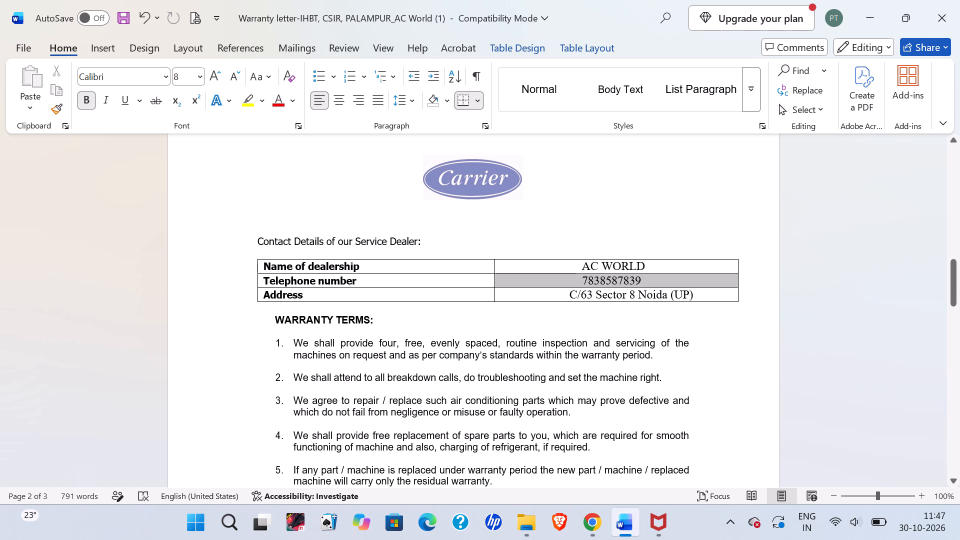
pyautogui.moveTo(636, 274); pyautogui.dragTo(636, 277)
pyautogui.click(636, 277)
pyautogui.doubleClick(636, 277)
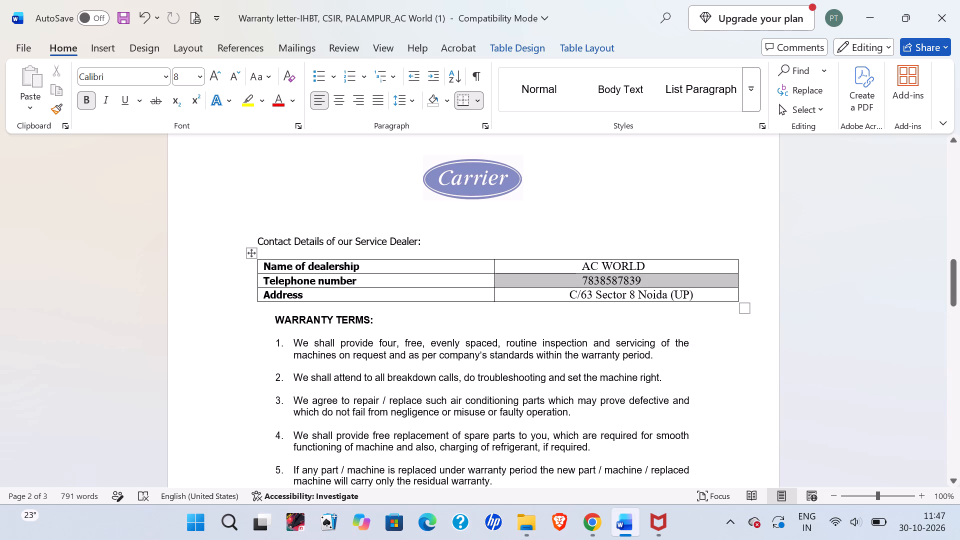
pyautogui.click(647, 281)
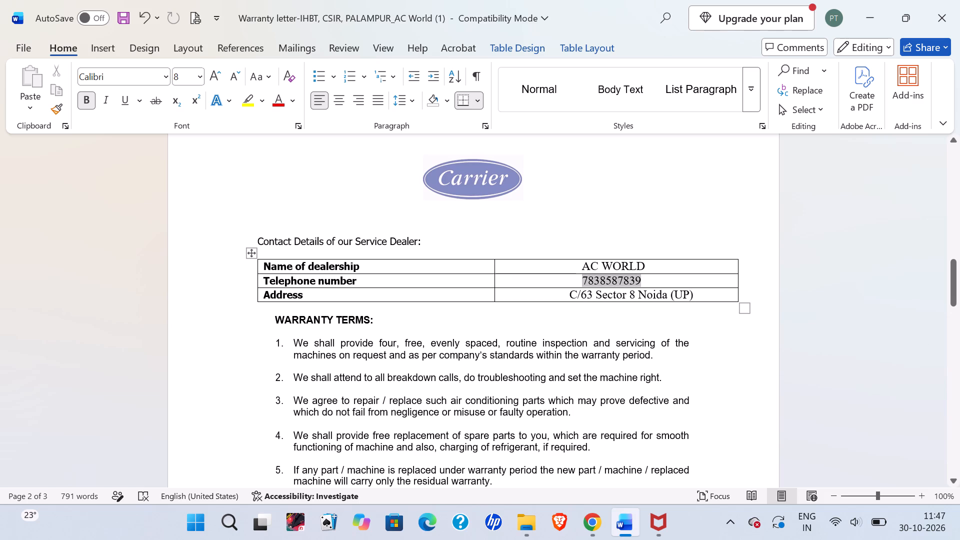
pyautogui.write('965')
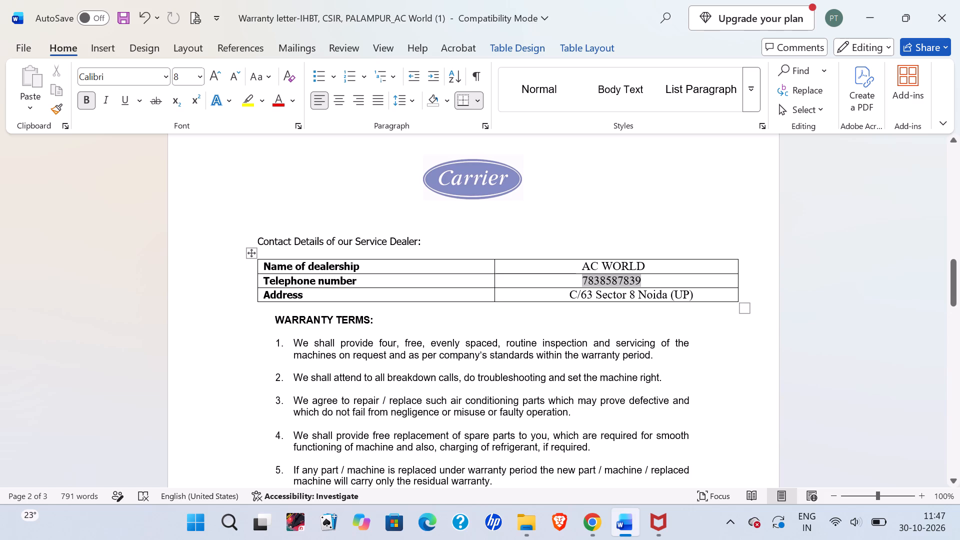
pyautogui.click(647, 281)
pyautogui.click(647, 281)
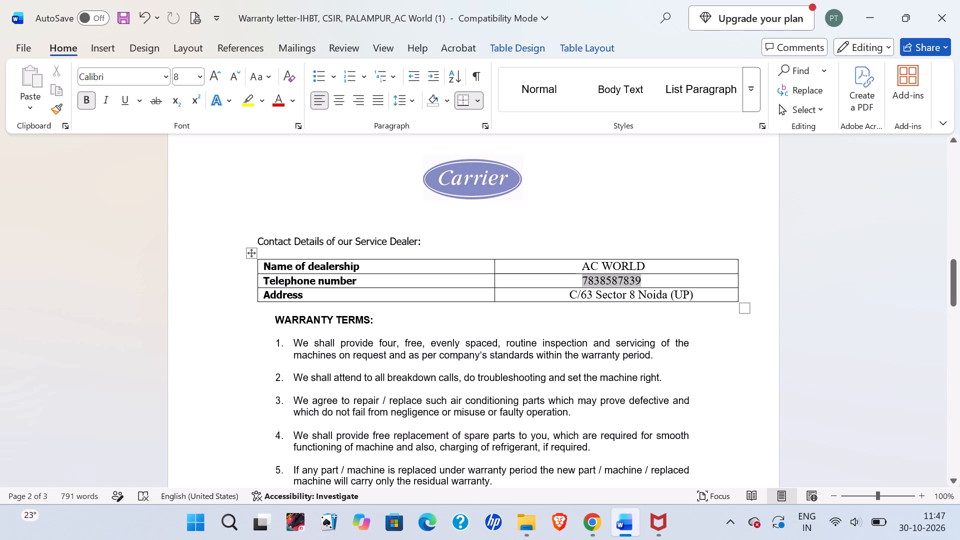
pyautogui.tripleClick(647, 278)
pyautogui.tripleClick(647, 278)
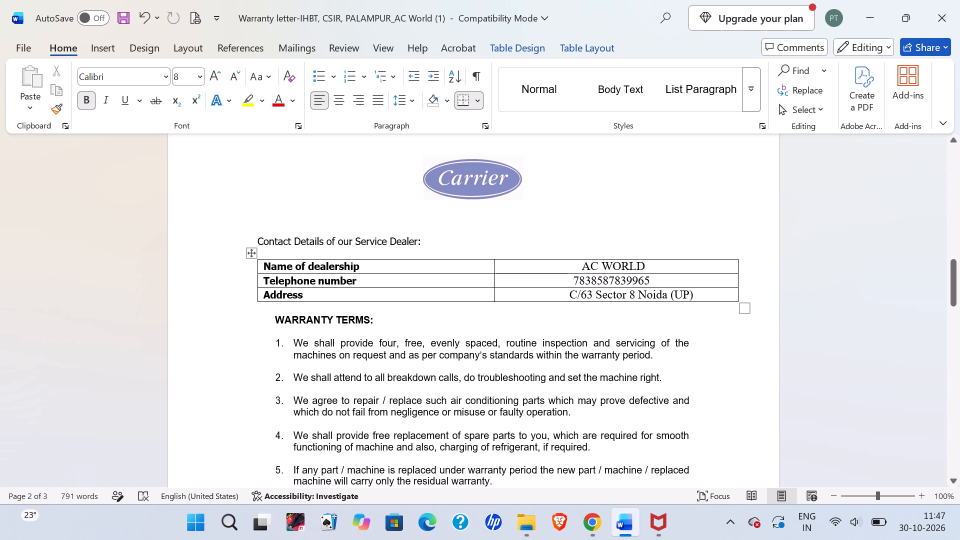
pyautogui.press('BackSpace')
pyautogui.press('BackSpace')
pyautogui.press('BackSpace')
pyautogui.press('BackSpace')
pyautogui.press('BackSpace')
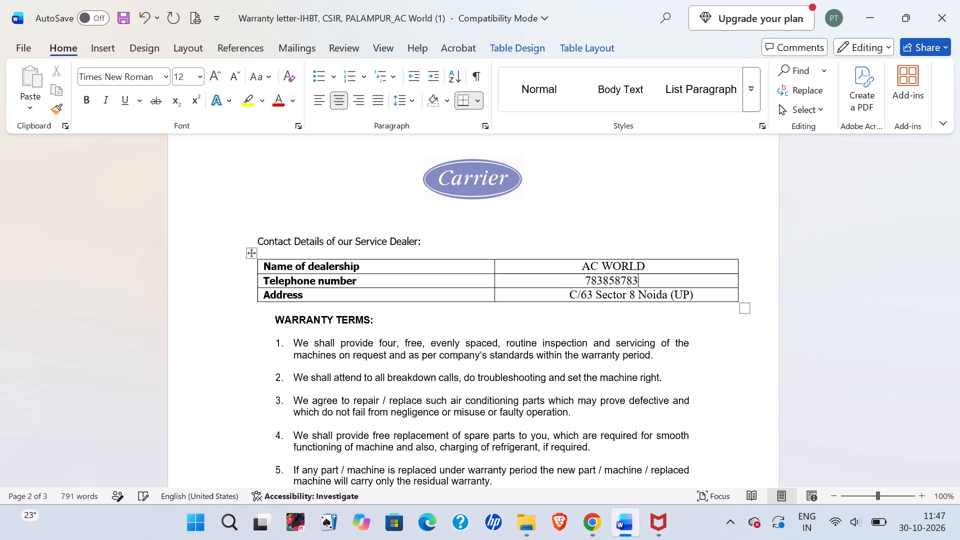
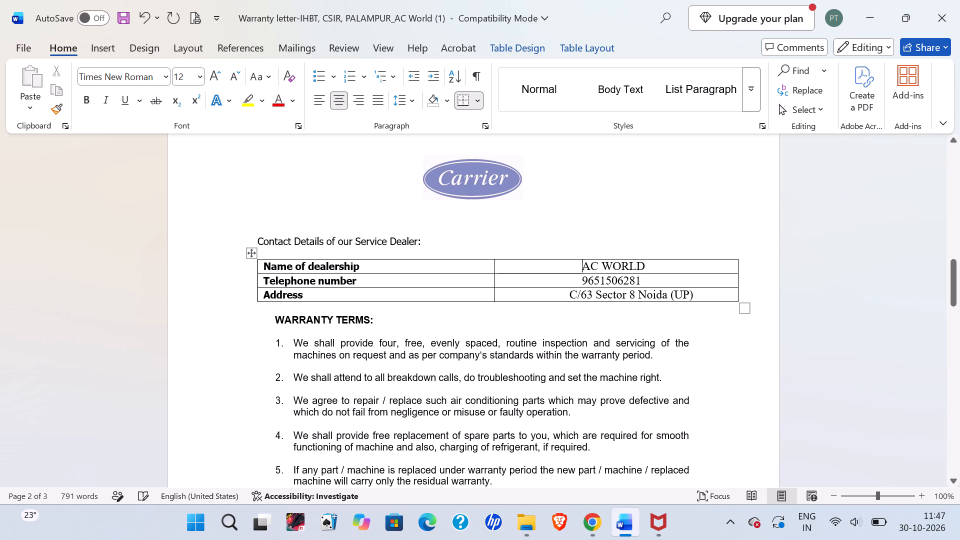
# Replace the name of dealership in the service dealer contact details table with AMBIENT ENGINEERS.
pyautogui.press('Delete')
pyautogui.press('Delete')
pyautogui.press('Delete')
pyautogui.press('Delete')
pyautogui.press('Delete')
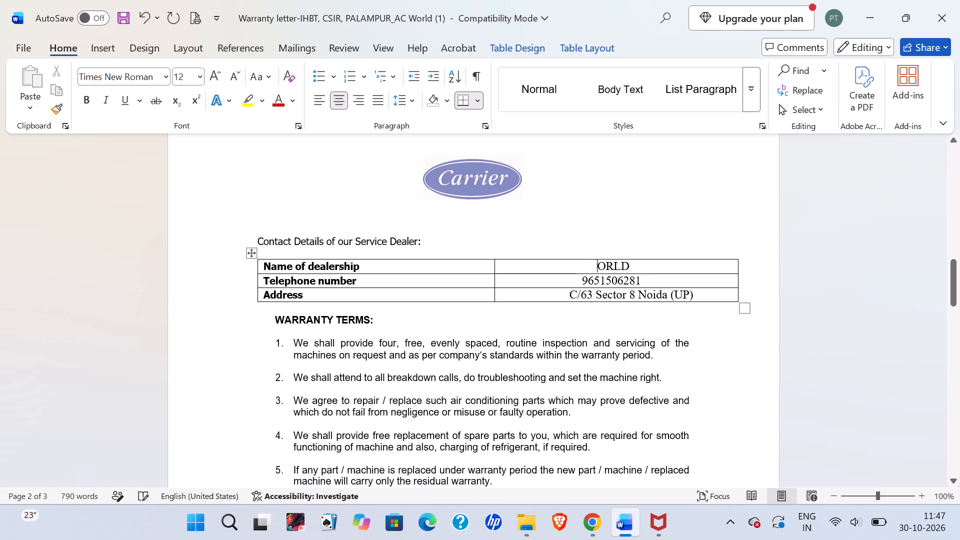
pyautogui.press('Delete')
pyautogui.press('Delete')
pyautogui.press('Delete')
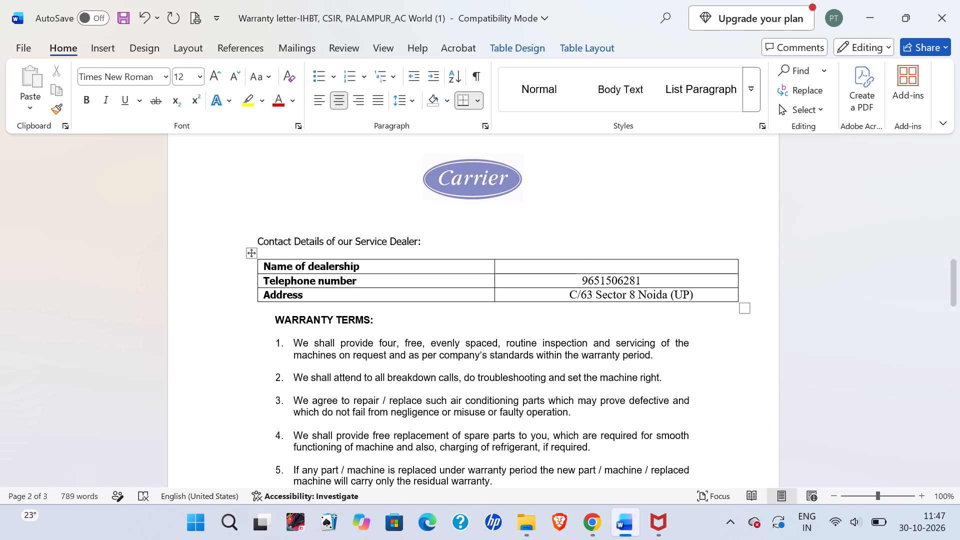
pyautogui.write('AM')
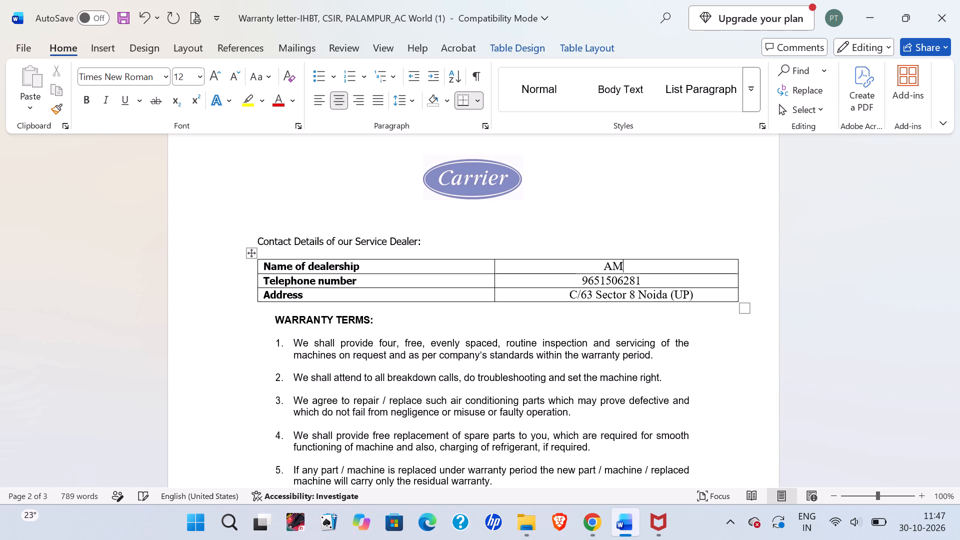
pyautogui.write('BOENT')
pyautogui.press('space')
pyautogui.press('BackSpace')
pyautogui.press('BackSpace')
pyautogui.press('BackSpace')
pyautogui.press('BackSpace')
pyautogui.press('BackSpace')
pyautogui.press('BackSpace')
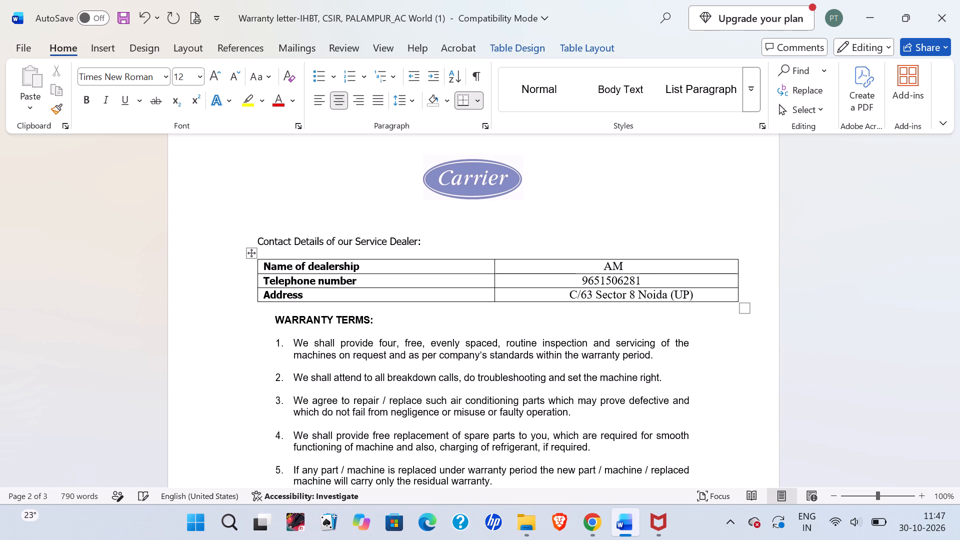
pyautogui.write('BIENT ENGINEERS')
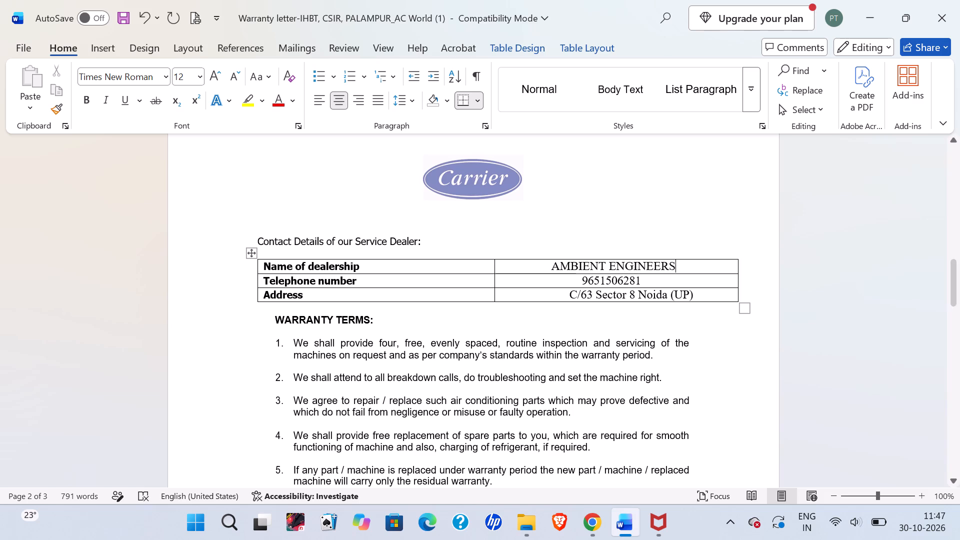
# Replace the text before "(UP)" in the contact table's Address row with the dealer's new street and city in capitals.
pyautogui.click(568, 291)
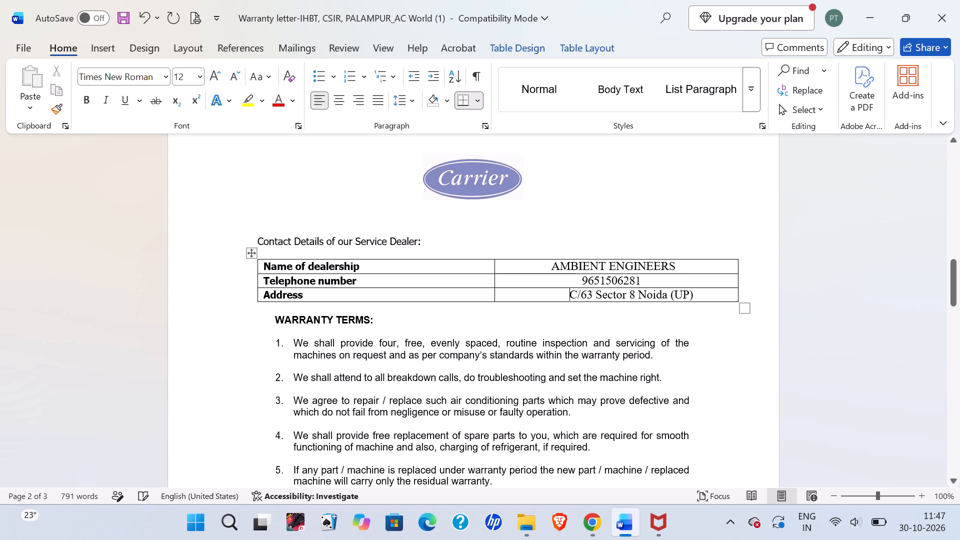
pyautogui.press('Delete')
pyautogui.press('Delete')
pyautogui.press('Delete')
pyautogui.press('Delete')
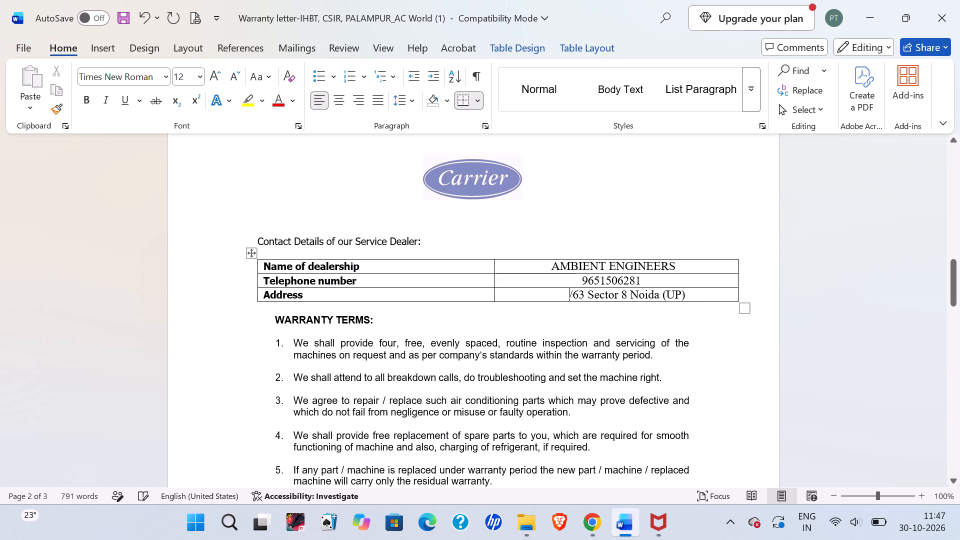
pyautogui.press('Delete')
pyautogui.press('Delete')
pyautogui.press('Delete')
pyautogui.press('Delete')
pyautogui.press('Delete')
pyautogui.press('Delete')
pyautogui.press('Delete')
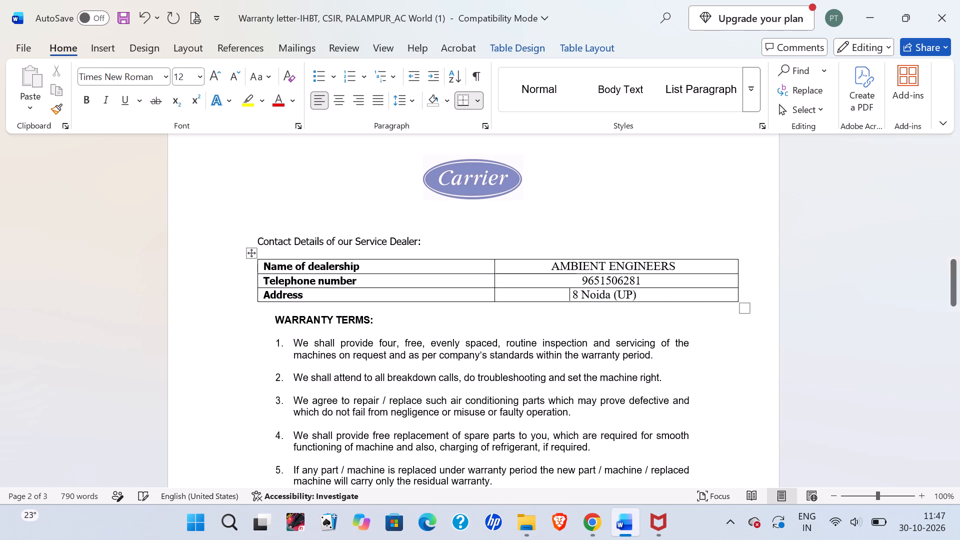
pyautogui.press('Delete')
pyautogui.press('Delete')
pyautogui.press('Delete')
pyautogui.press('Delete')
pyautogui.press('Delete')
pyautogui.press('Delete')
pyautogui.press('Delete')
pyautogui.press('Delete')
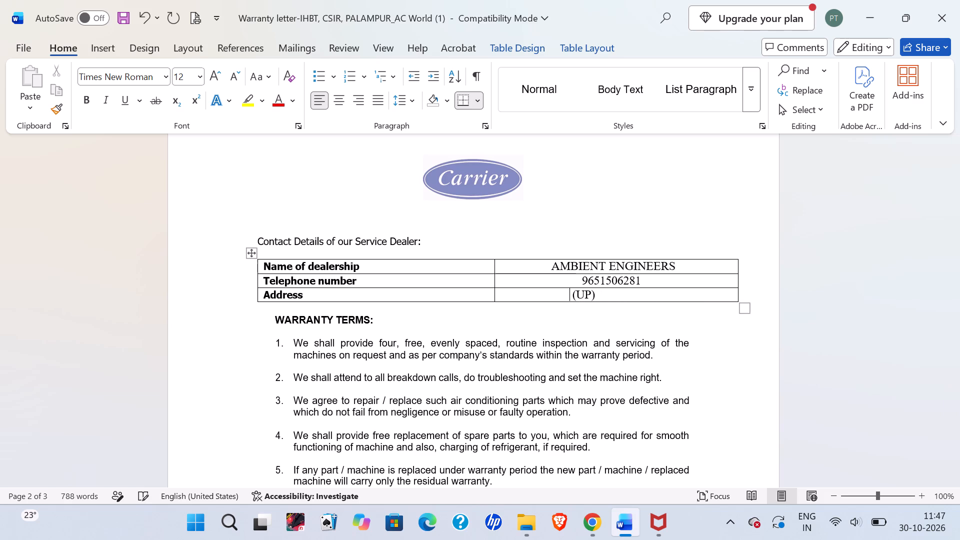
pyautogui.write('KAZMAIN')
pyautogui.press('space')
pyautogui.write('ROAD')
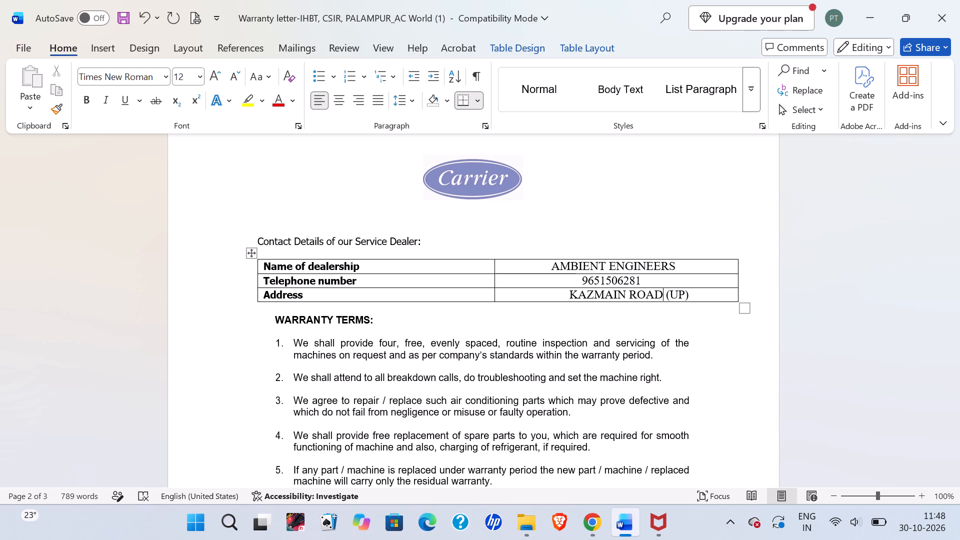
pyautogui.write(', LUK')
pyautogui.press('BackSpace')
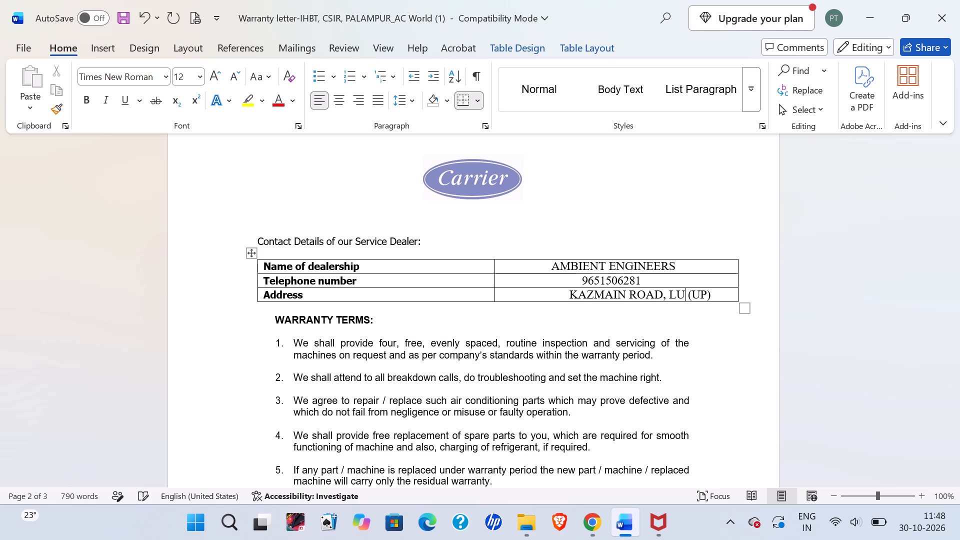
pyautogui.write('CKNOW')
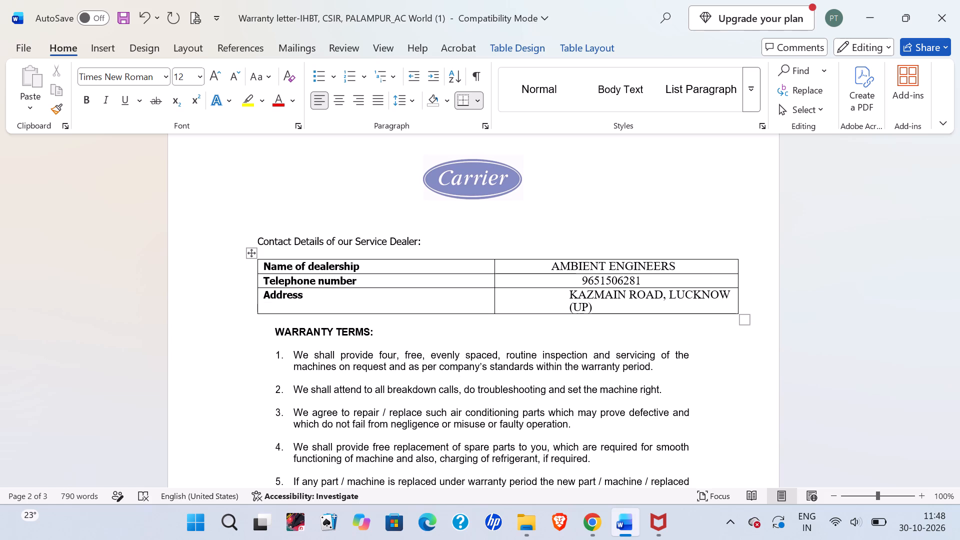
# Remove the left indent of the address and pad it with 12 leading spaces to roughly centre it on one line.
pyautogui.click(569, 292)
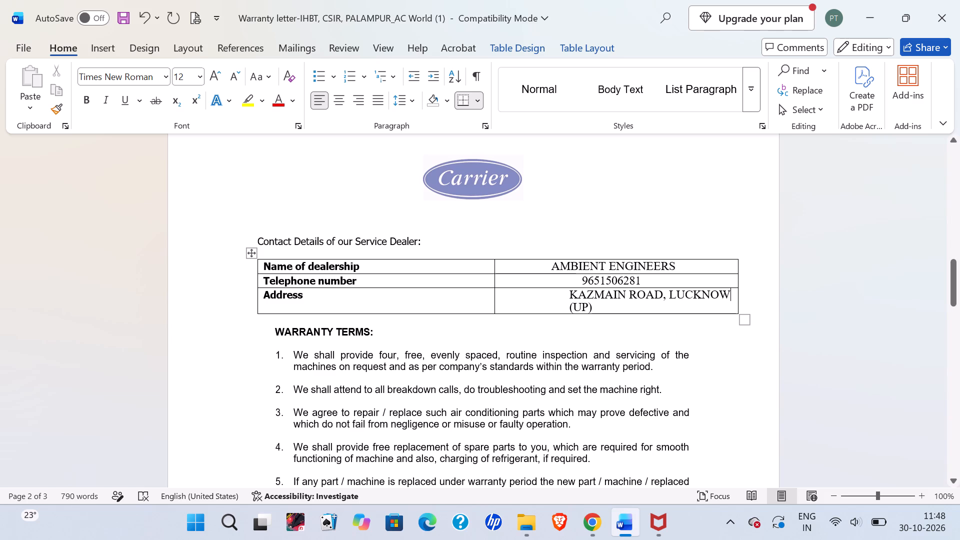
pyautogui.press('BackSpace')
pyautogui.press('BackSpace')
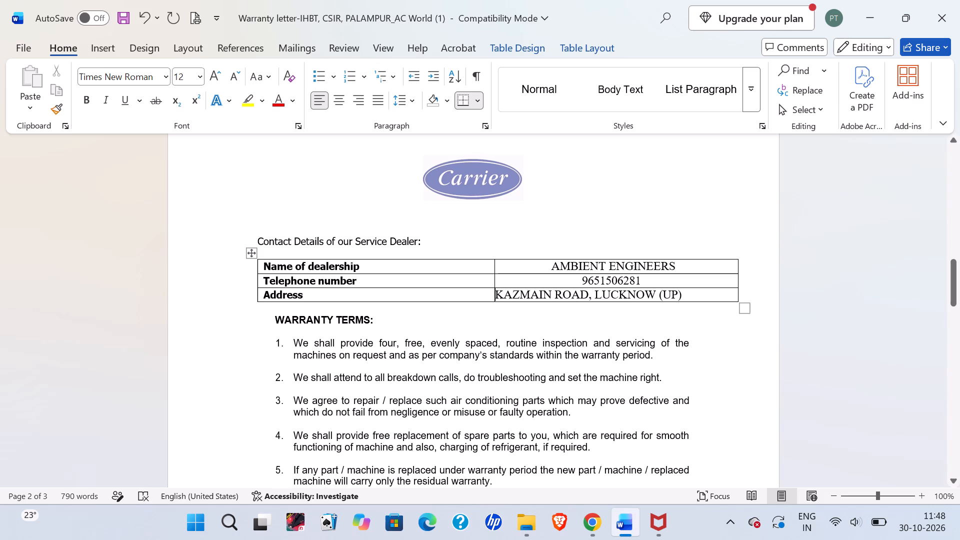
pyautogui.press('space')
pyautogui.press('space')
pyautogui.press('space')
pyautogui.press('space')
pyautogui.press('space')
pyautogui.press('space')
pyautogui.press('space')
pyautogui.press('space')
pyautogui.press('space')
pyautogui.press('space')
pyautogui.press('space')
pyautogui.press('space')
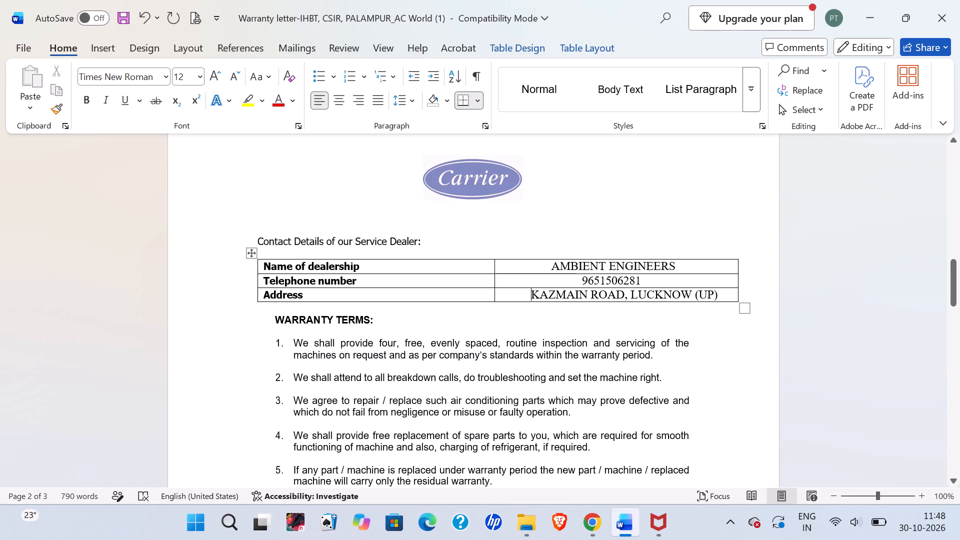
# Replace the Level-2 company name AC World in the page 3 Escalation Matrix with the new dealership's name, starting with Ambient.
pyautogui.scroll(-4, 408, 334)
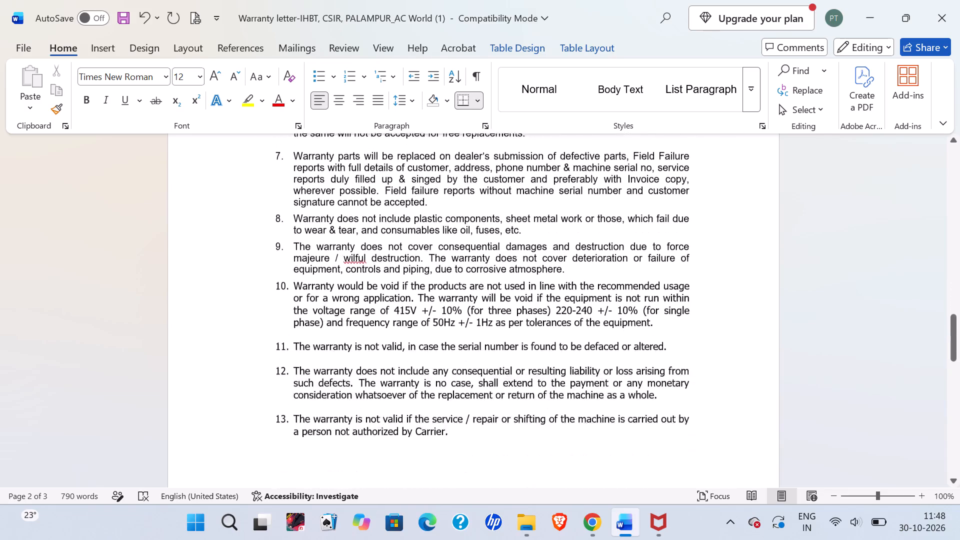
pyautogui.scroll(-2, 408, 334)
pyautogui.scroll(2, 408, 334)
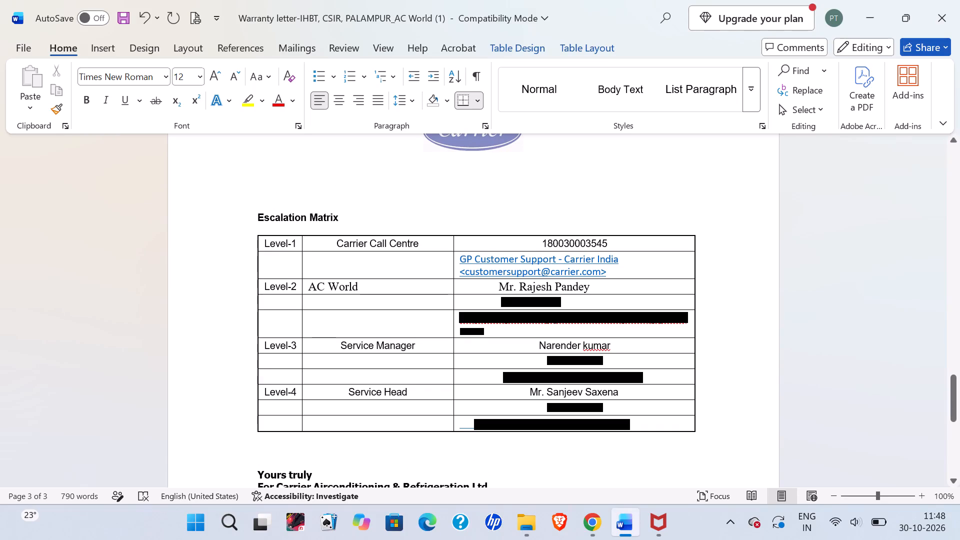
pyautogui.click(360, 284)
pyautogui.press('BackSpace')
pyautogui.press('BackSpace')
pyautogui.press('BackSpace')
pyautogui.press('BackSpace')
pyautogui.press('BackSpace')
pyautogui.press('BackSpace')
pyautogui.press('BackSpace')
pyautogui.press('BackSpace')
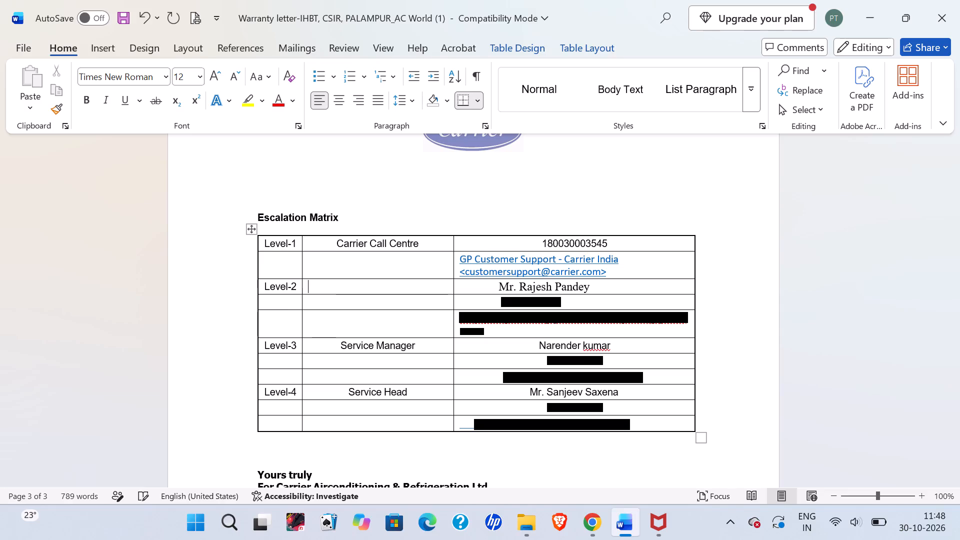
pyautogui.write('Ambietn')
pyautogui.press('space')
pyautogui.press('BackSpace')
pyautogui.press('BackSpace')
# Complete the Level-2 company name as Ambient Engineers and pad it with 8 leading spaces to roughly centre it in its cell.
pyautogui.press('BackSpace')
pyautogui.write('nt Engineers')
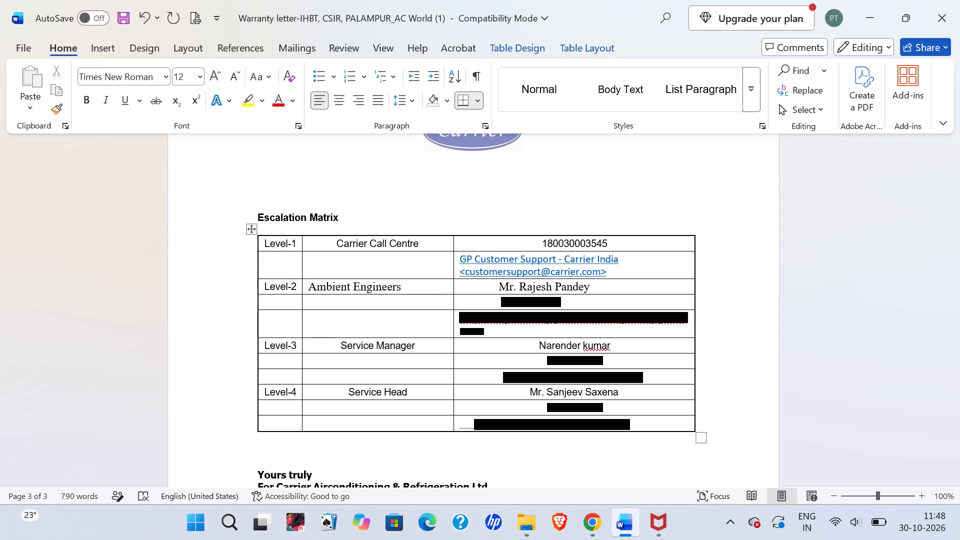
pyautogui.click(310, 288)
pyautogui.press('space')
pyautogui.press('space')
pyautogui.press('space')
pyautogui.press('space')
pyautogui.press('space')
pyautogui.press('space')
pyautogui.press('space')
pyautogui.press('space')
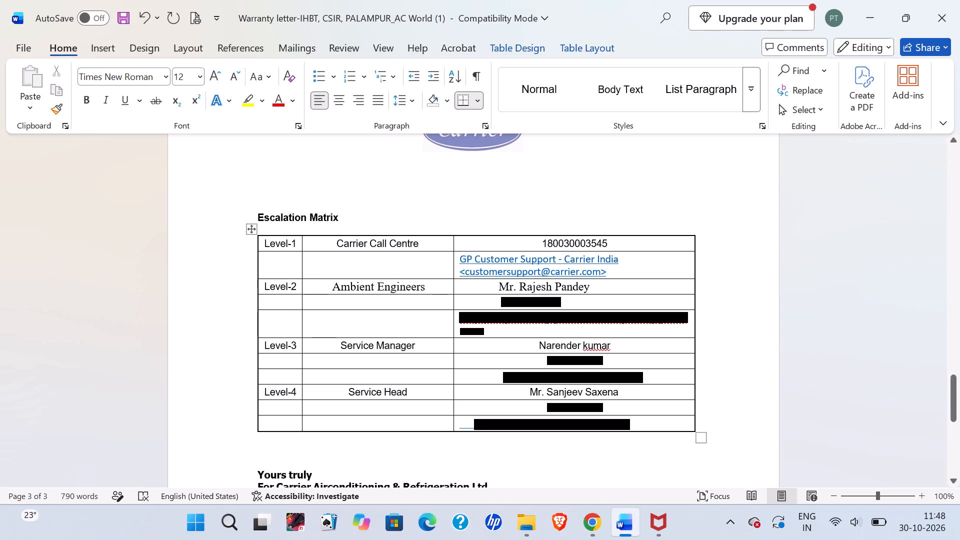
# Replace the Level-2 contact person's name after "Mr." in the Escalation Matrix with the new dealer contact's full name.
pyautogui.click(520, 284)
pyautogui.press('Delete')
pyautogui.press('Delete')
pyautogui.press('Delete')
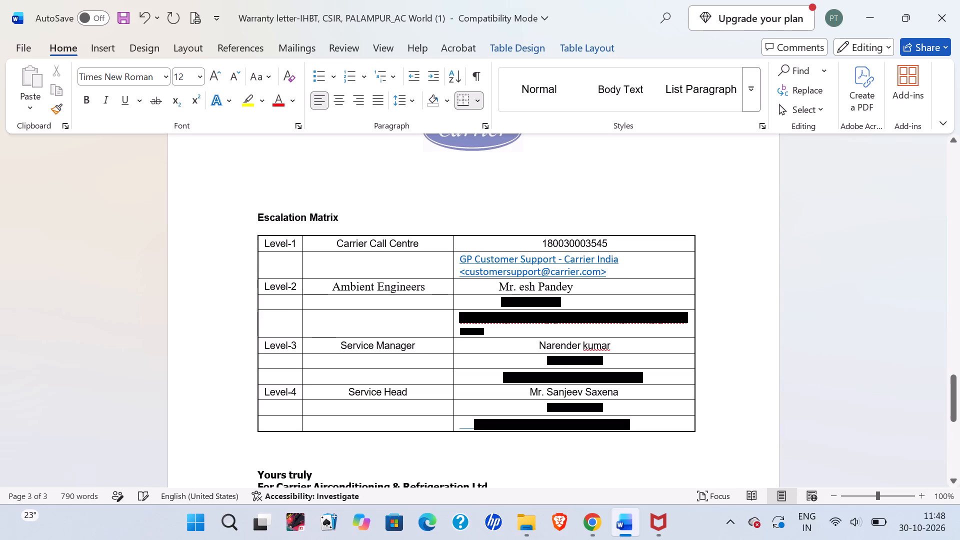
pyautogui.press('Delete')
pyautogui.press('Delete')
pyautogui.press('Delete')
pyautogui.press('Delete')
pyautogui.press('Delete')
pyautogui.press('Delete')
pyautogui.press('Delete')
pyautogui.press('Delete')
pyautogui.press('Delete')
pyautogui.press('Delete')
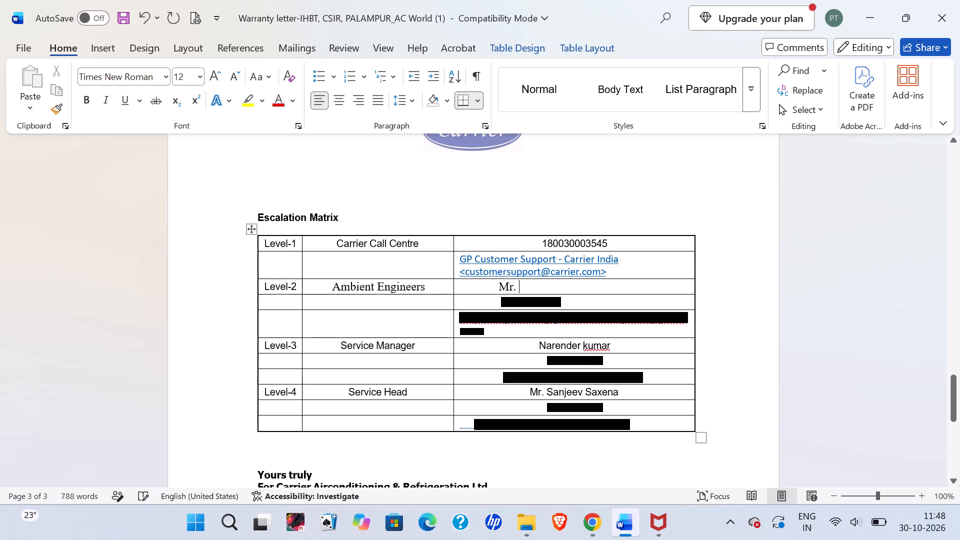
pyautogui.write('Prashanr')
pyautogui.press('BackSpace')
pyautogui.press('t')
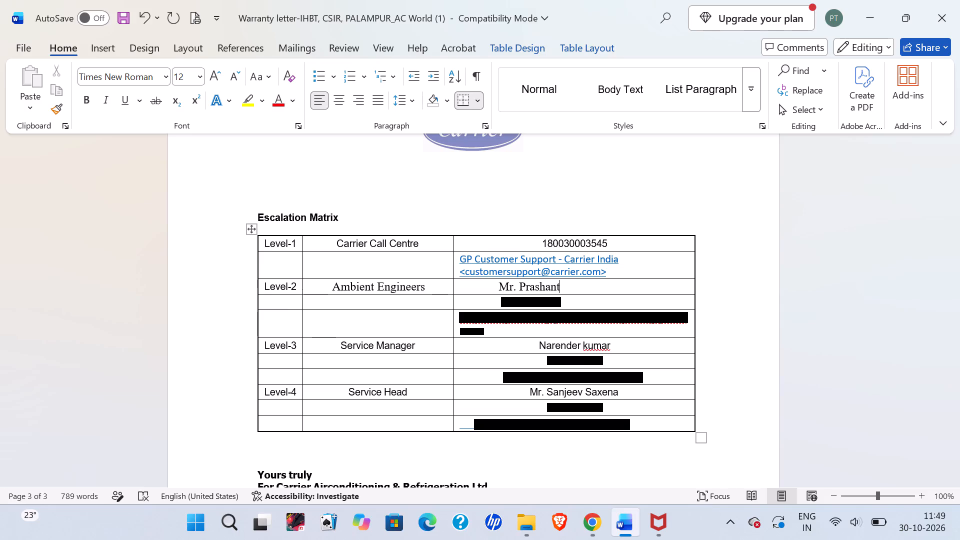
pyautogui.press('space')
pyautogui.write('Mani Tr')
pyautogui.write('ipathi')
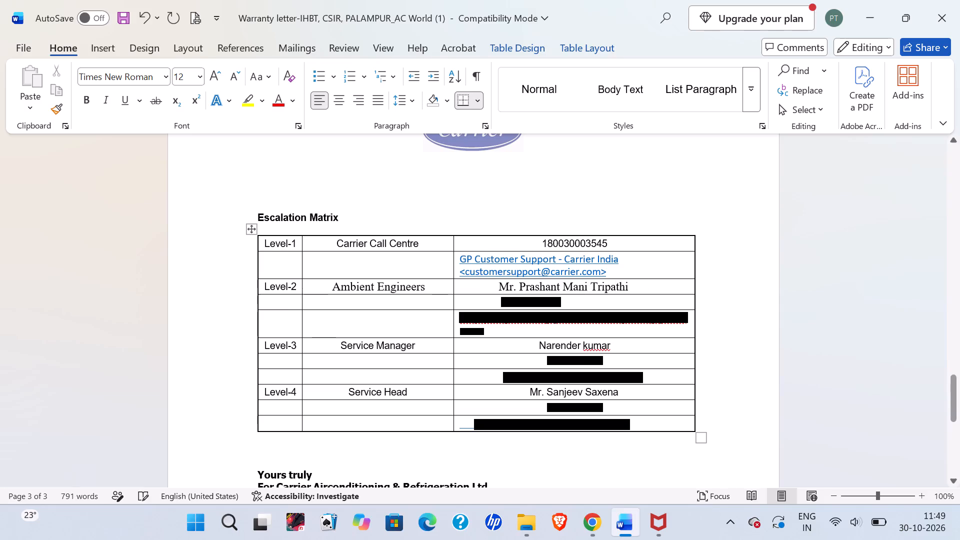
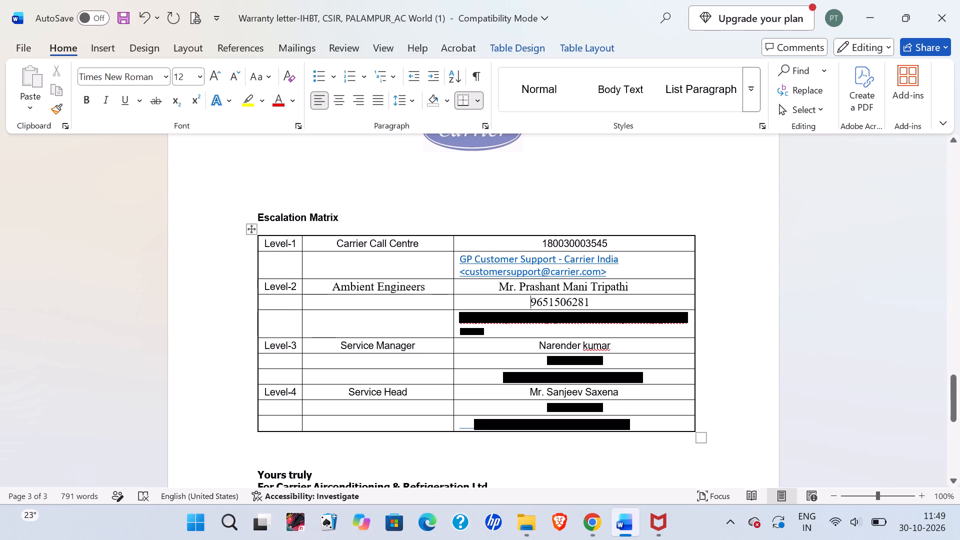
# Replace the Level-2 e-mail entry beneath the phone number in the Escalation Matrix with the new dealer contact's e-mail address.
pyautogui.moveTo(483, 330); pyautogui.dragTo(453, 319)
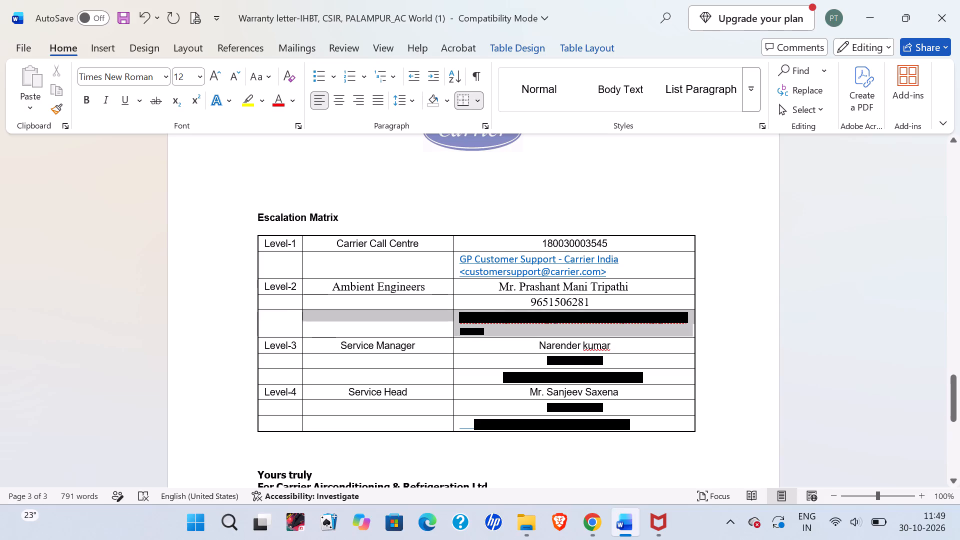
pyautogui.moveTo(453, 319); pyautogui.dragTo(467, 321)
pyautogui.write('tr')
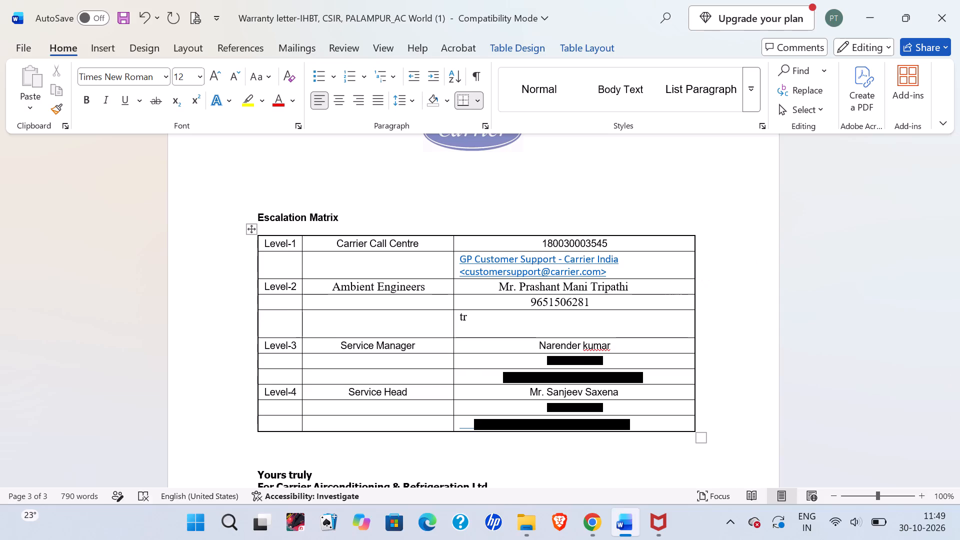
pyautogui.press('i')
pyautogui.press(',')
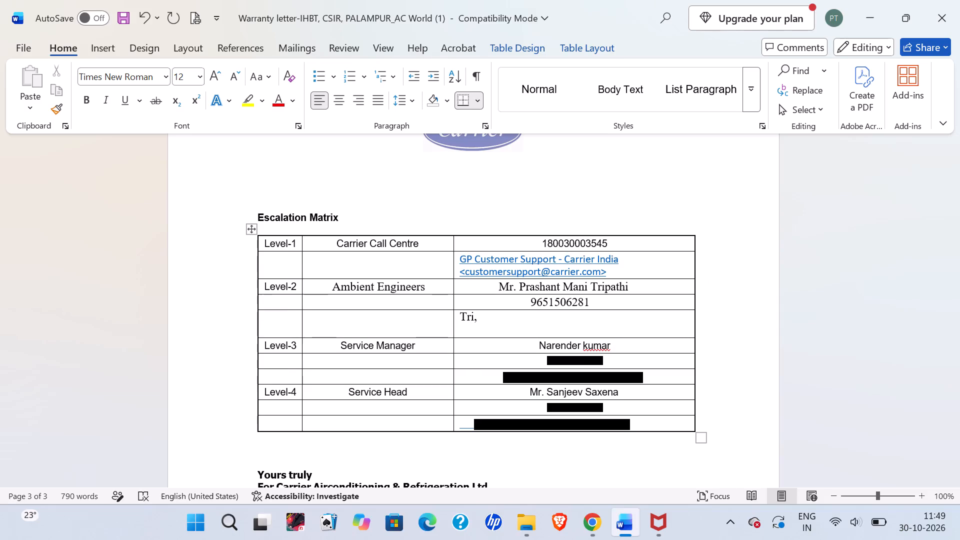
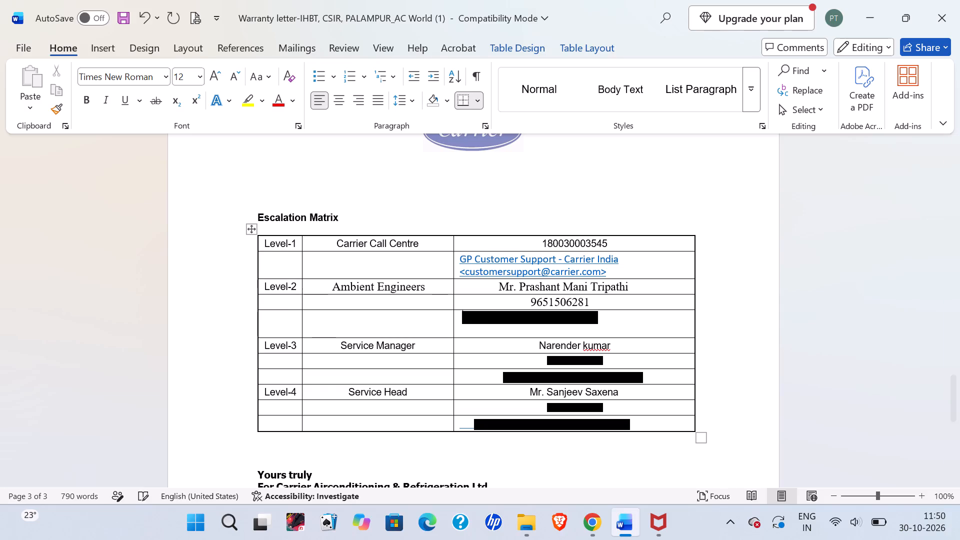
# Shift the Level-2 contact's e-mail and name in the Escalation Matrix toward the centre of their cells using leading spaces.
pyautogui.press('space')
pyautogui.press('space')
pyautogui.press('space')
pyautogui.press('space')
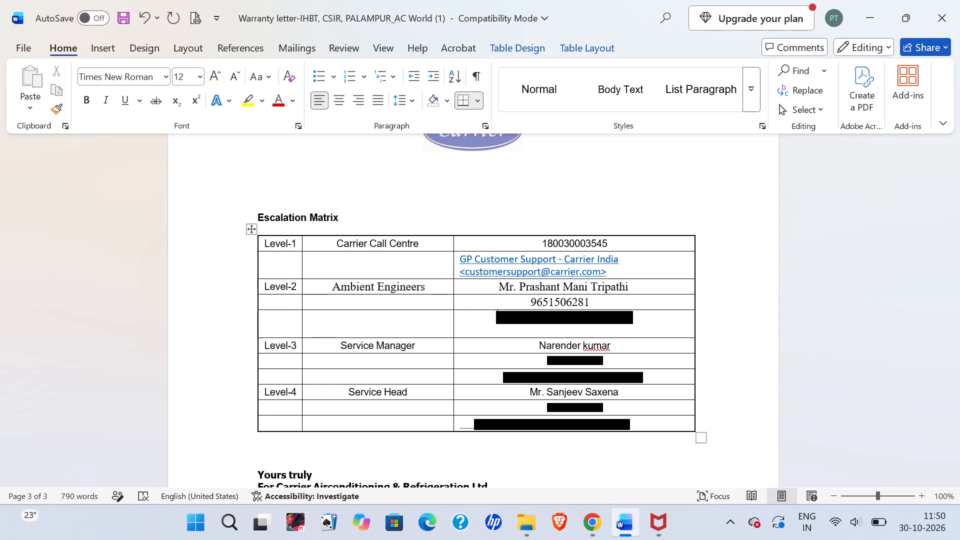
pyautogui.click(479, 284)
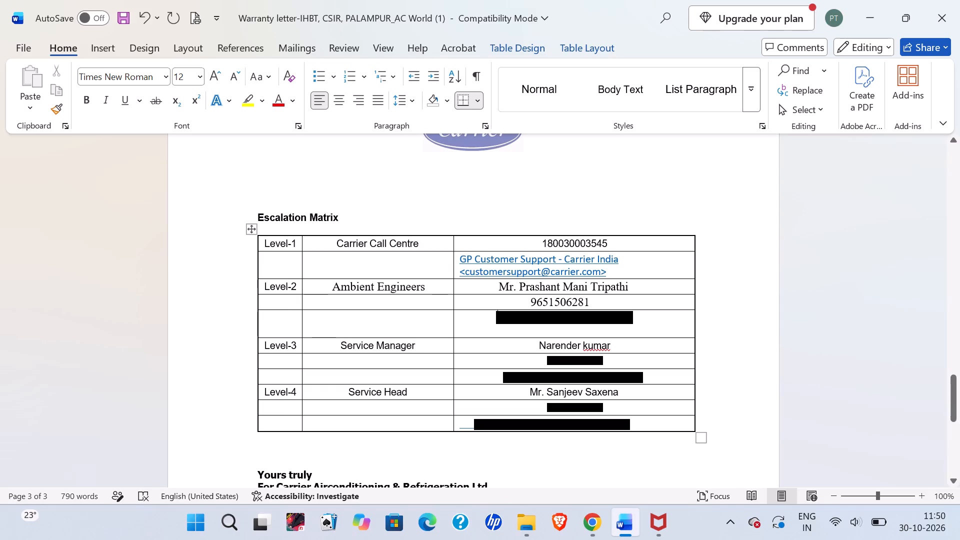
pyautogui.press('space')
pyautogui.press('space')
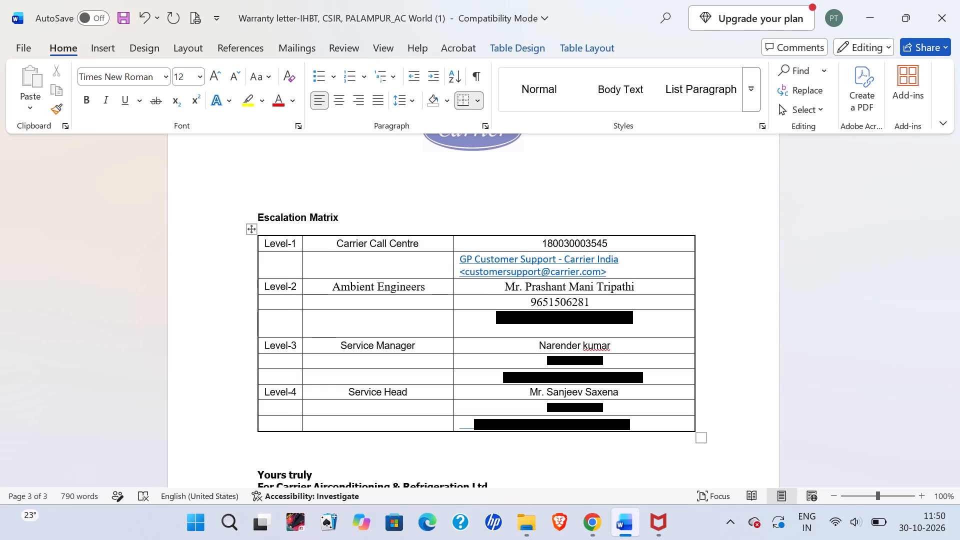
pyautogui.click(482, 321)
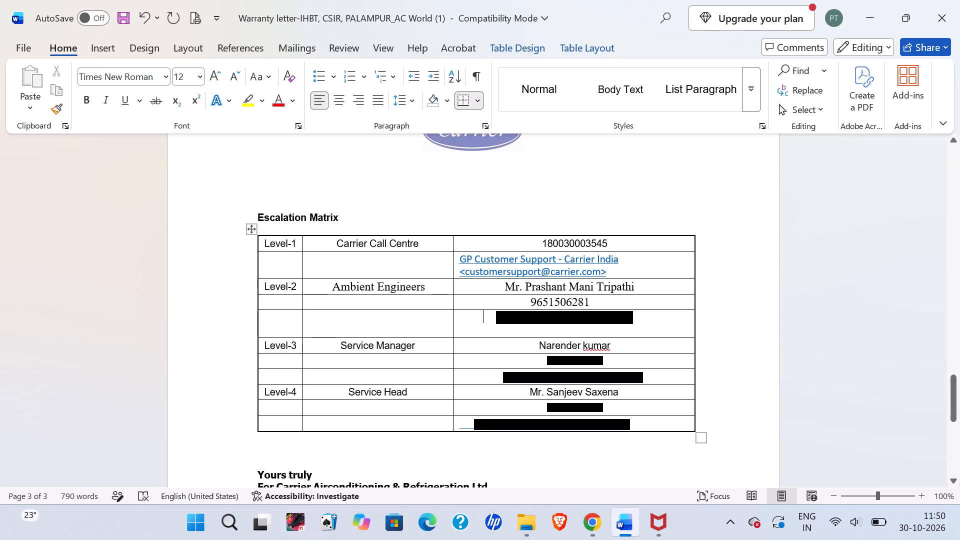
pyautogui.press('space')
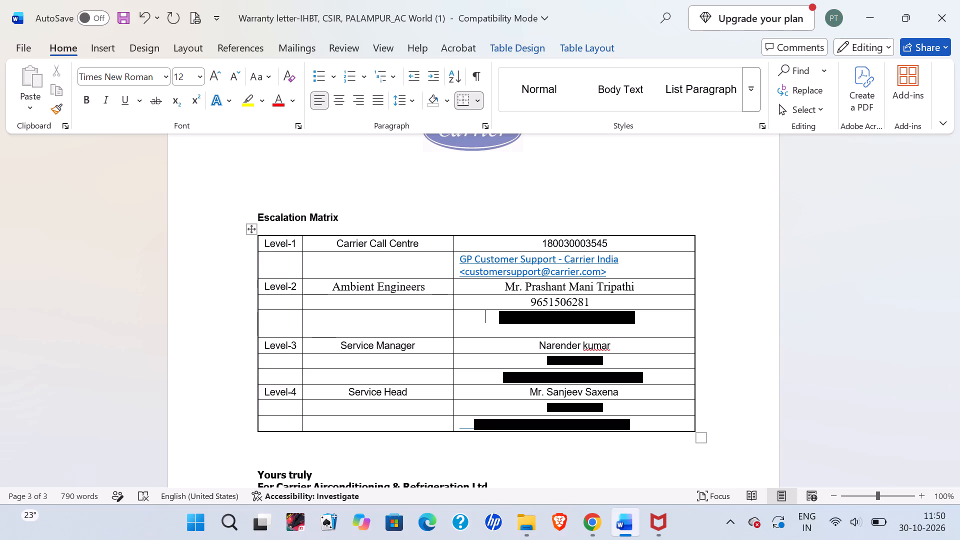
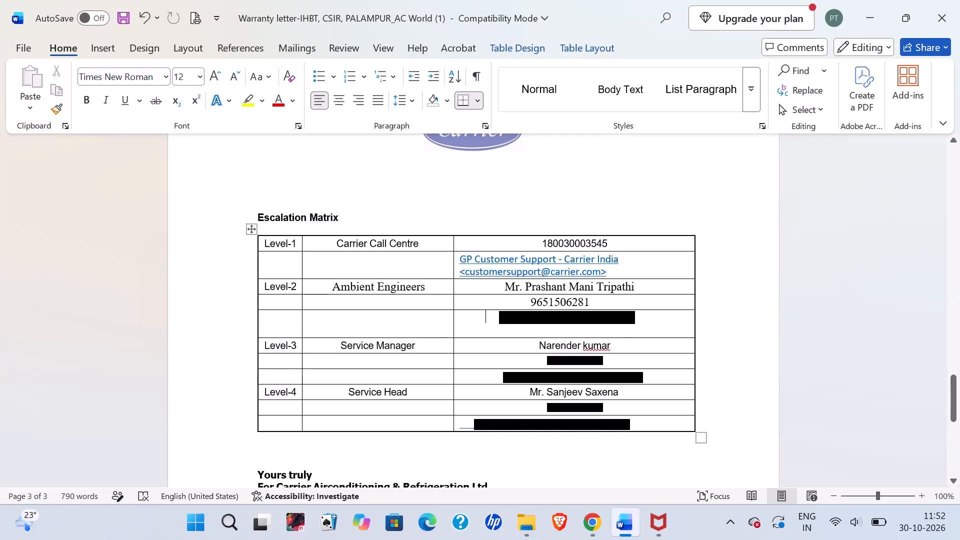
# Replace the Level-2 contact's e-mail in the Escalation Matrix with Ambient Engineers' info address.
pyautogui.moveTo(500, 318); pyautogui.dragTo(626, 323)
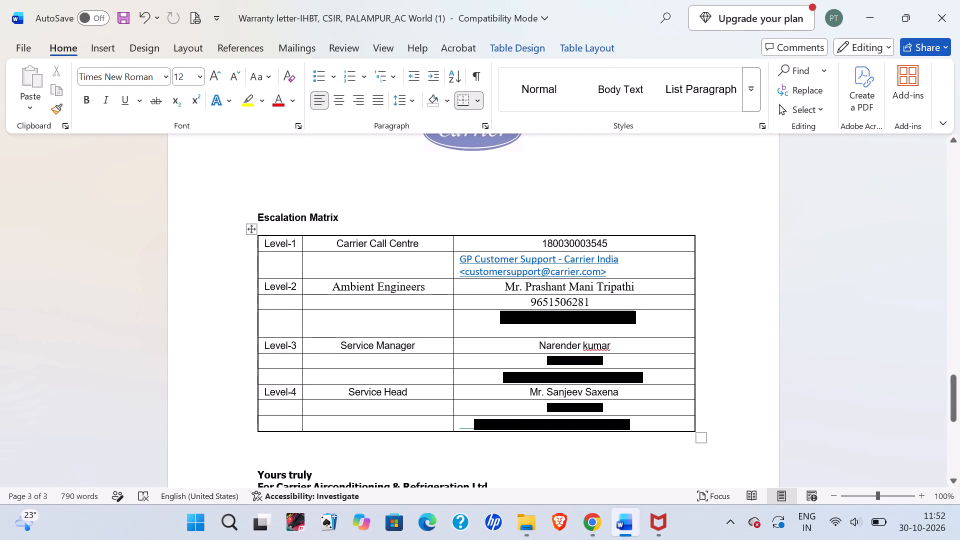
pyautogui.write('info')
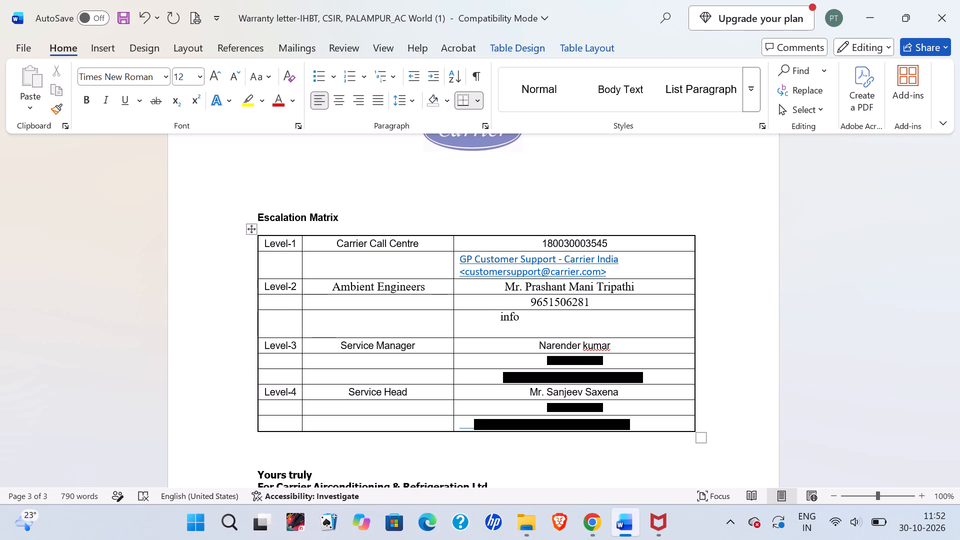
# Complete the Level-2 contact's e-mail in the Escalation Matrix by adding Ambient Engineers' company domain after info.
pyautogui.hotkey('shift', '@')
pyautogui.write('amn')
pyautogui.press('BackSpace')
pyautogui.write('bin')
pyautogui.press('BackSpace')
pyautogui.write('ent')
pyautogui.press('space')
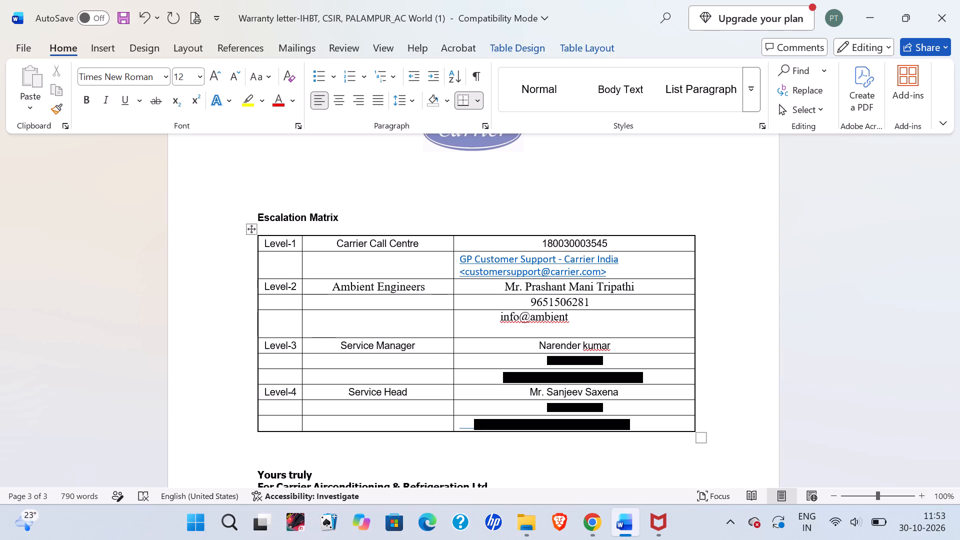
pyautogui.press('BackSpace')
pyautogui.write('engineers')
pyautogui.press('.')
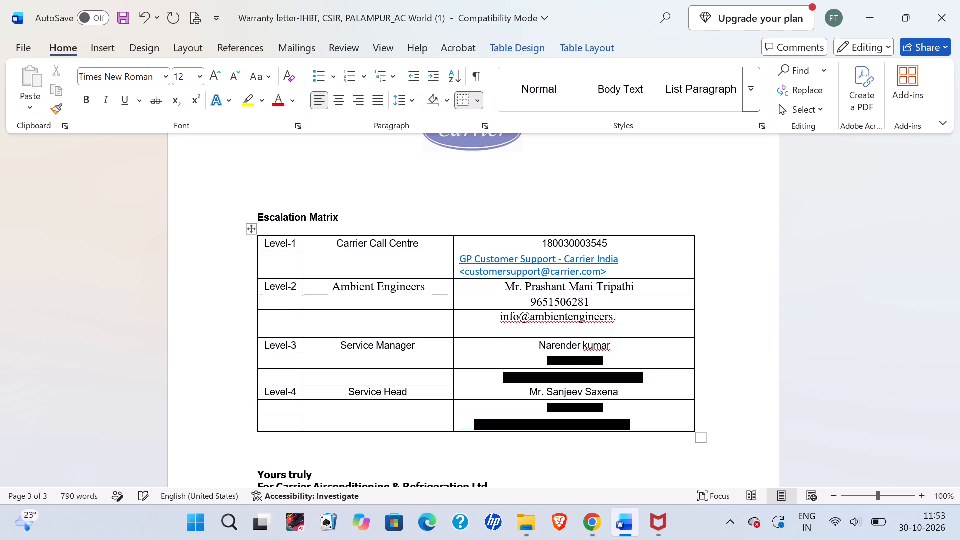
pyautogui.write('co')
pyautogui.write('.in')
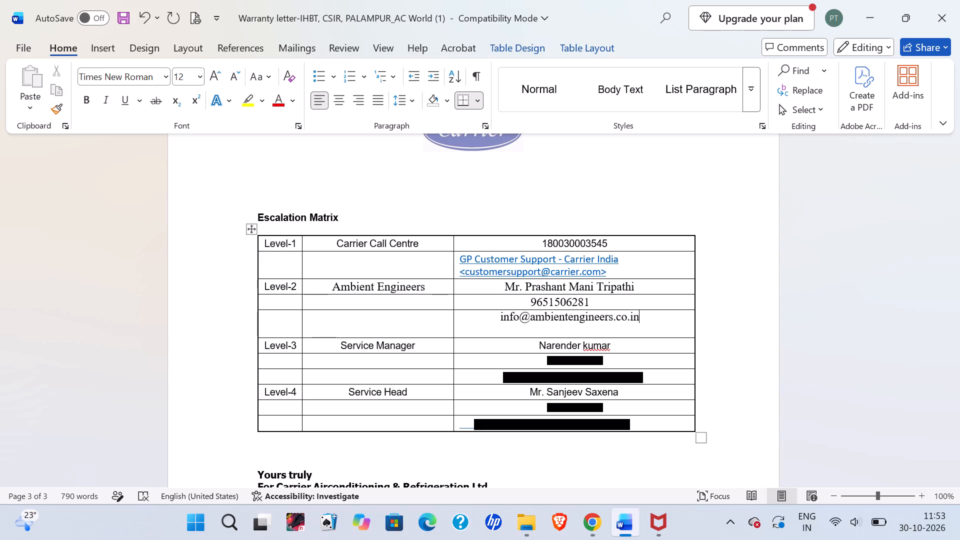
# Review the letter from the Escalation Matrix back to its opening, checking the dealer contact details, warranty table and introductory text.
pyautogui.scroll(1, 578, 312)
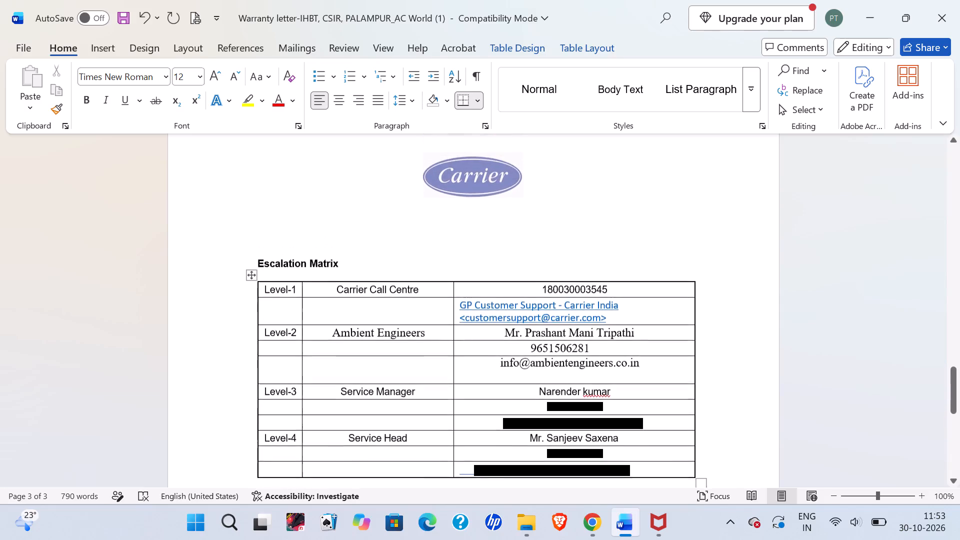
pyautogui.scroll(4, 578, 312)
pyautogui.scroll(-2, 578, 312)
pyautogui.scroll(2, 578, 312)
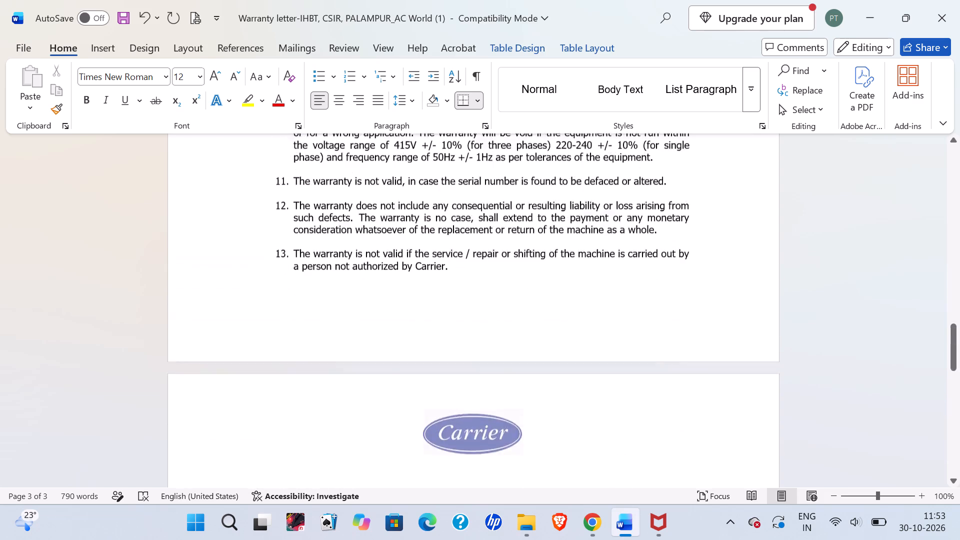
pyautogui.scroll(3, 578, 312)
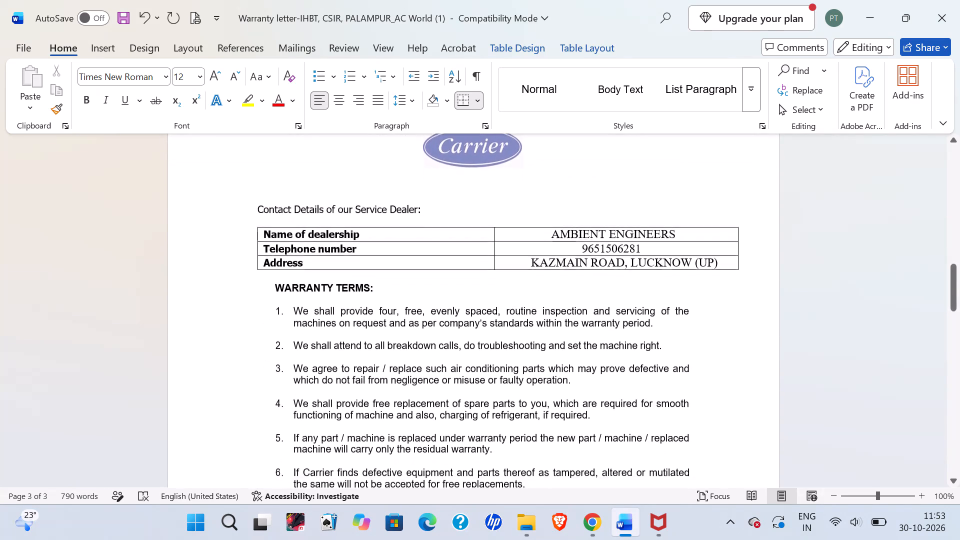
pyautogui.scroll(2, 578, 312)
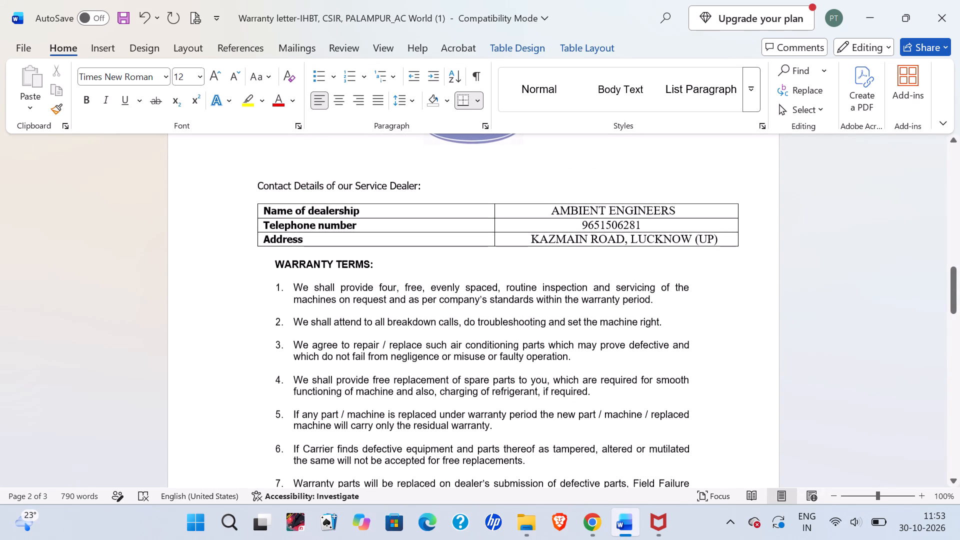
pyautogui.scroll(2, 578, 312)
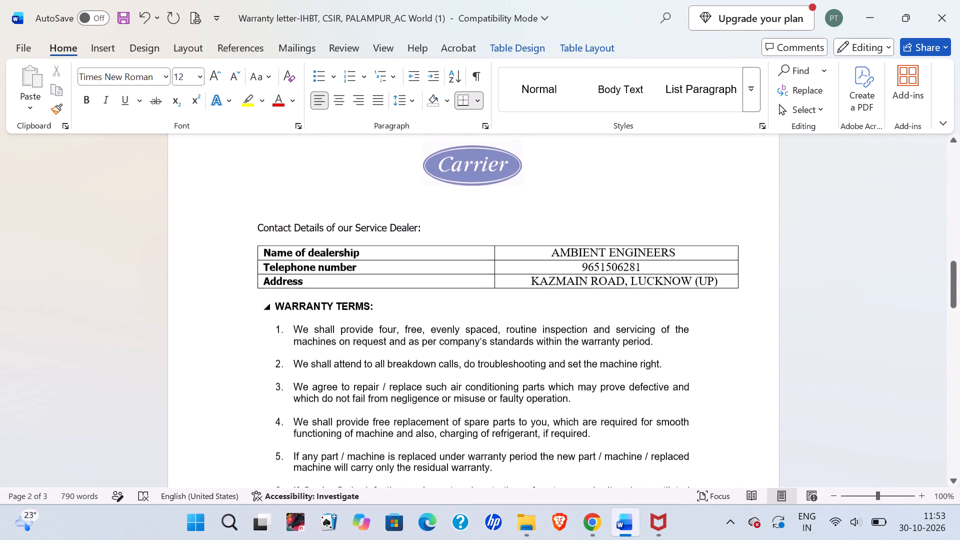
pyautogui.scroll(3, 578, 312)
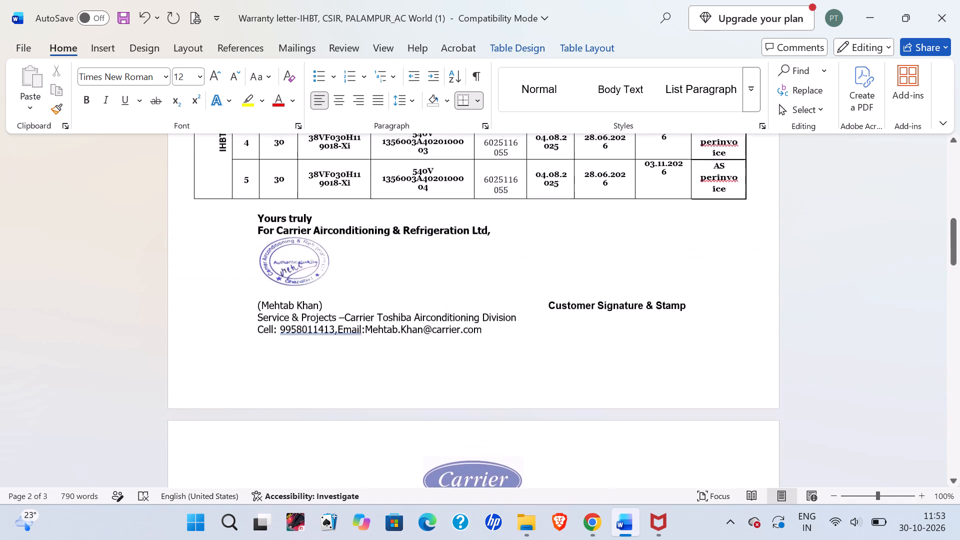
pyautogui.scroll(2, 578, 312)
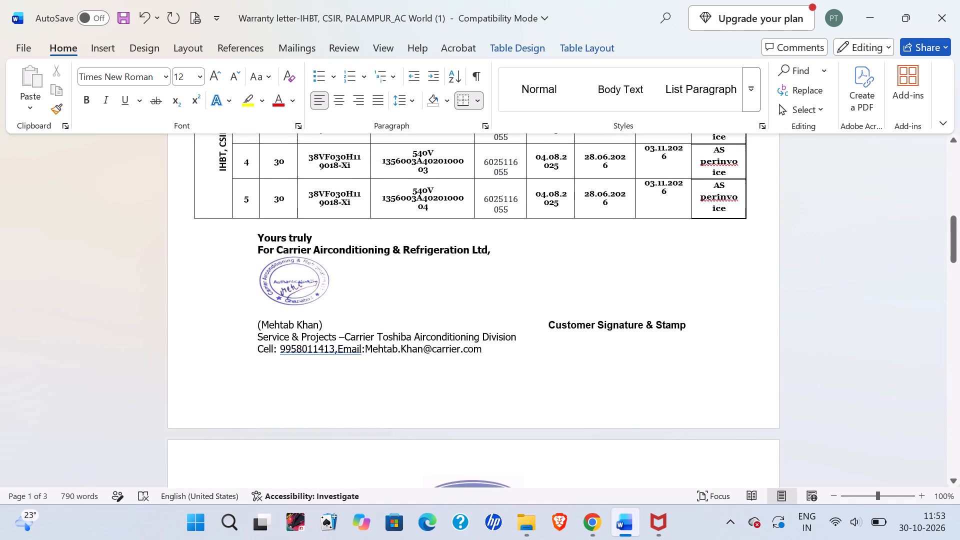
pyautogui.scroll(2, 578, 312)
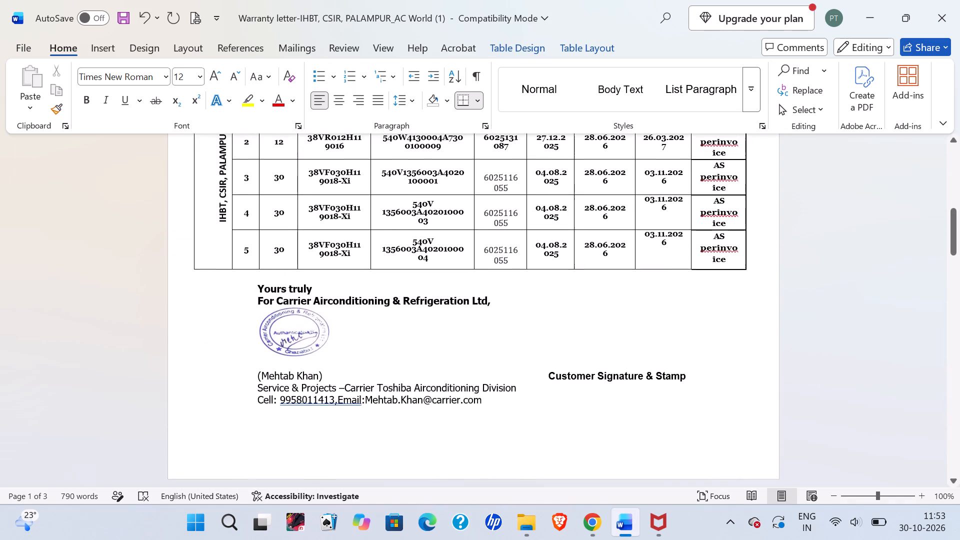
pyautogui.scroll(1, 578, 312)
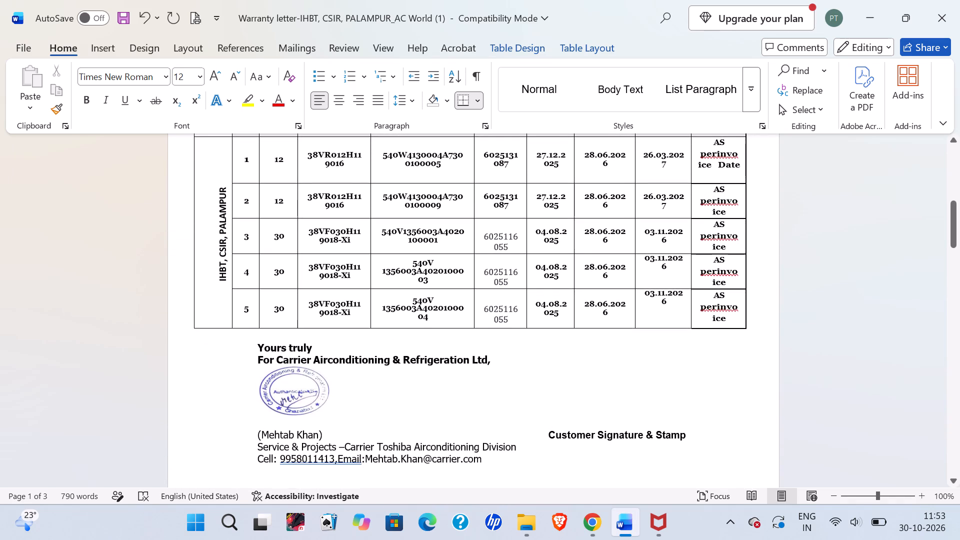
pyautogui.scroll(3, 578, 312)
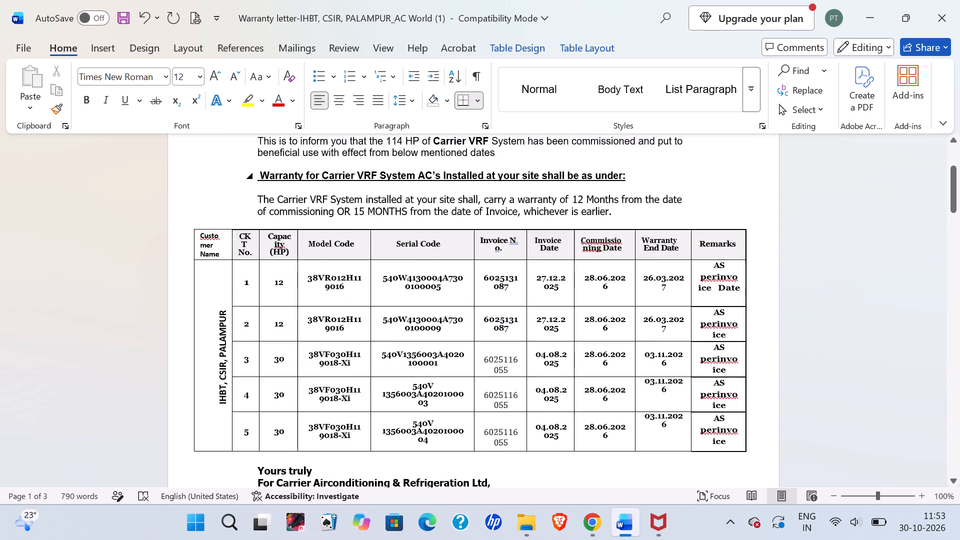
pyautogui.scroll(1, 578, 312)
pyautogui.click(578, 312)
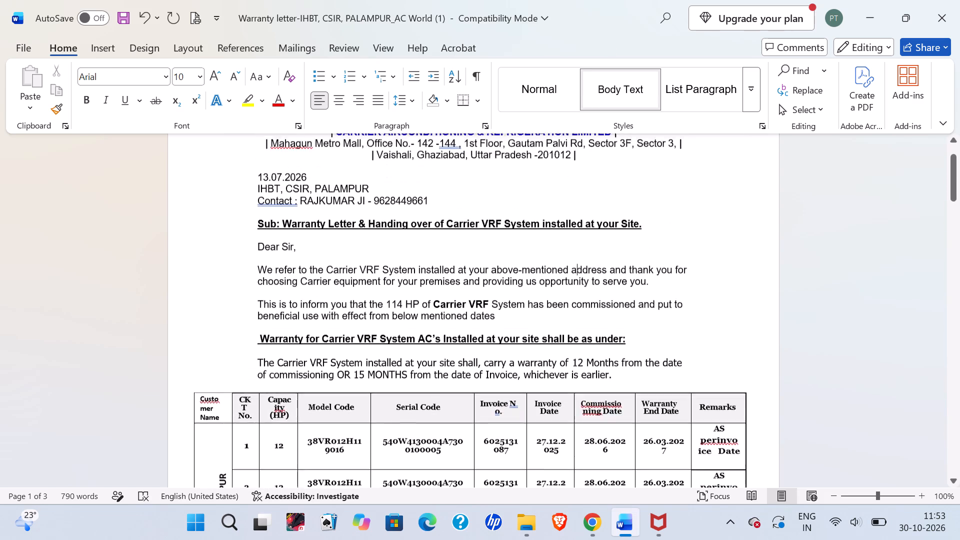
pyautogui.scroll(1, 578, 312)
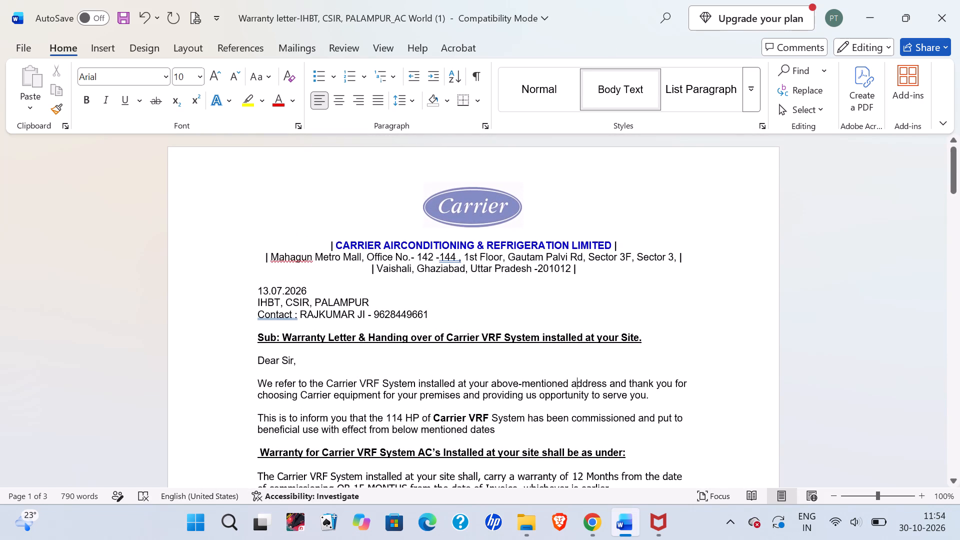
# Replace "VRF" with "Ducted AC" in the letter's subject line.
pyautogui.scroll(-1, 578, 312)
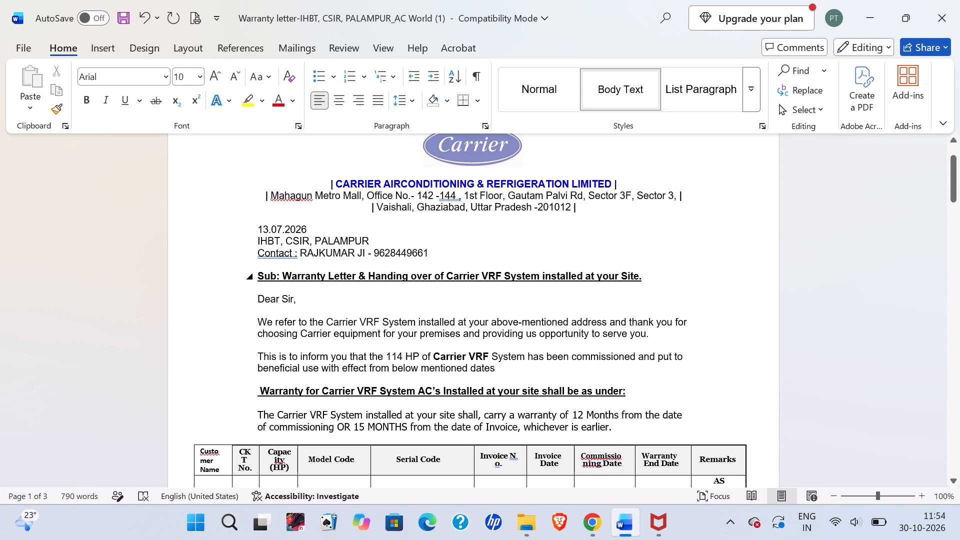
pyautogui.click(481, 274)
pyautogui.press('Delete')
pyautogui.press('Delete')
pyautogui.press('Delete')
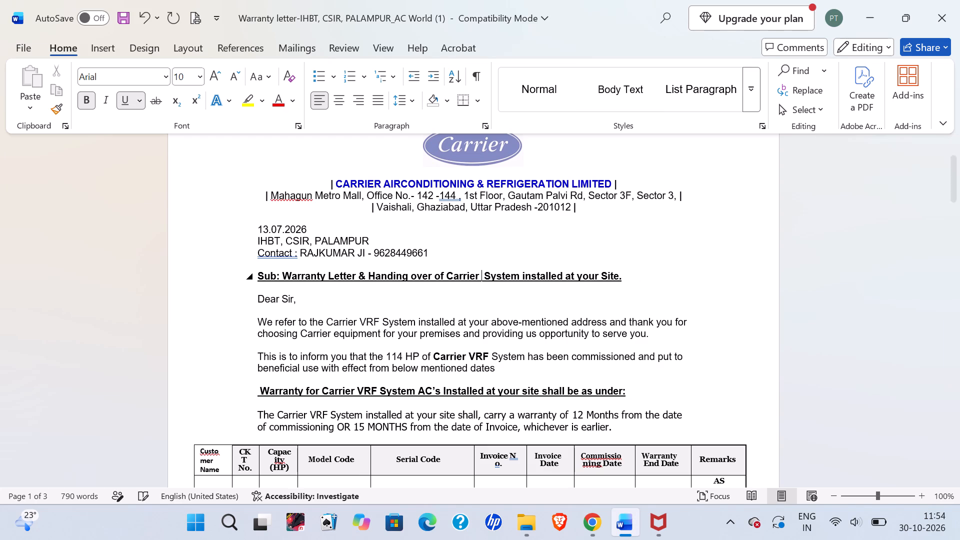
pyautogui.write('AC')
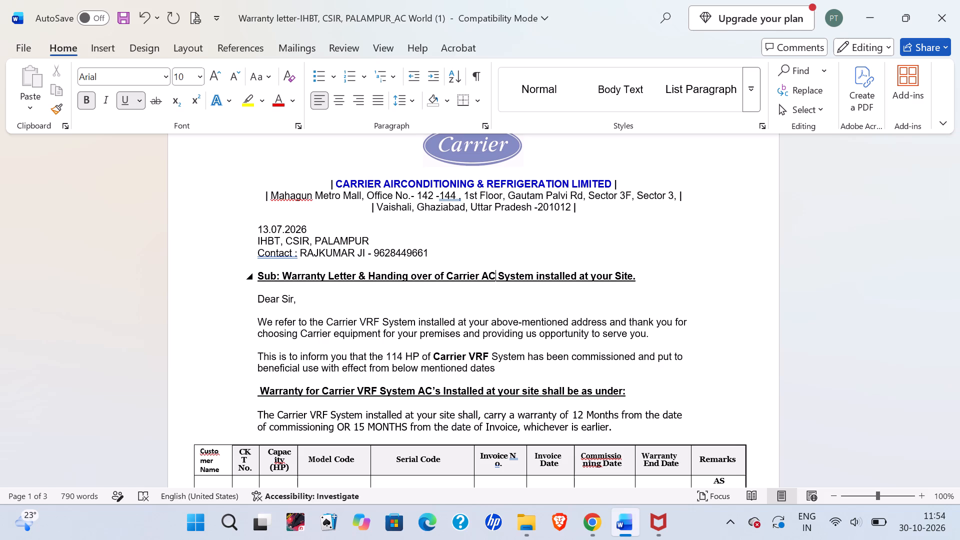
pyautogui.press('BackSpace')
pyautogui.press('BackSpace')
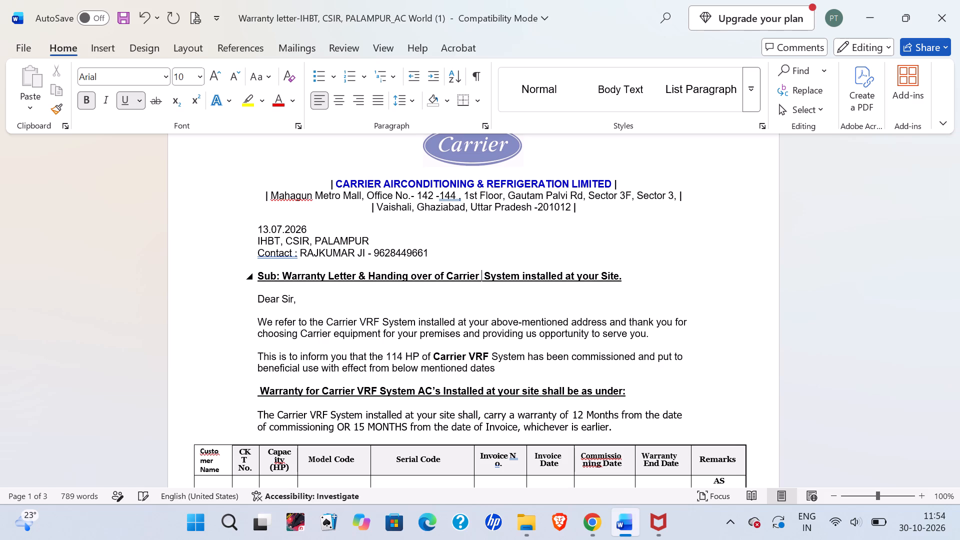
pyautogui.write('Ducted AC')
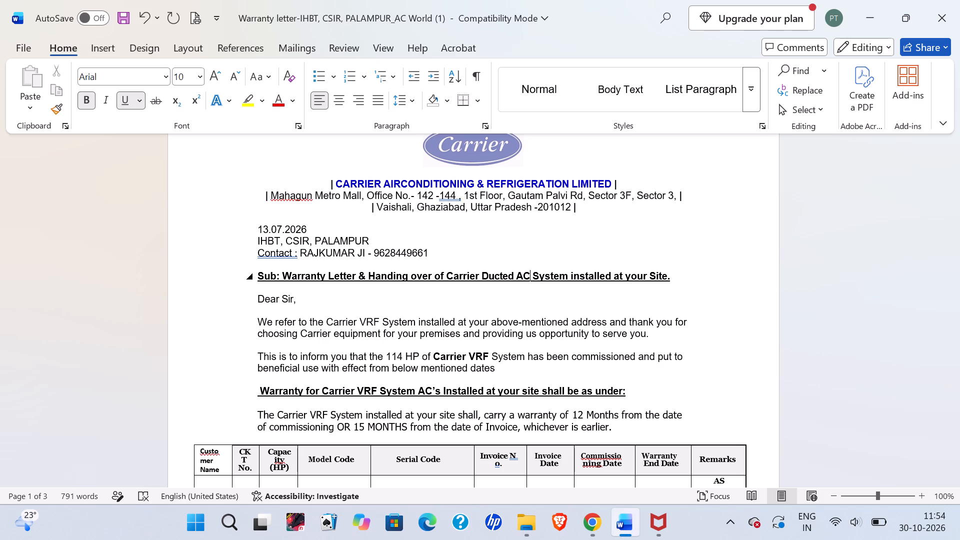
# Replace "VRF" with "Ducted AC" in the opening paragraph that begins "We refer to the Carrier".
pyautogui.click(361, 319)
pyautogui.press('Delete')
pyautogui.press('Delete')
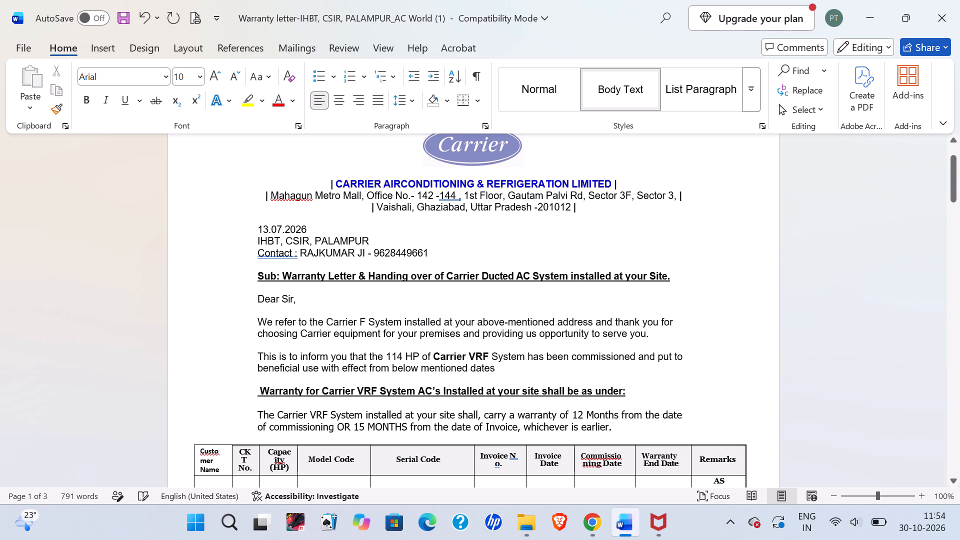
pyautogui.press('Delete')
pyautogui.write('Ducted AC')
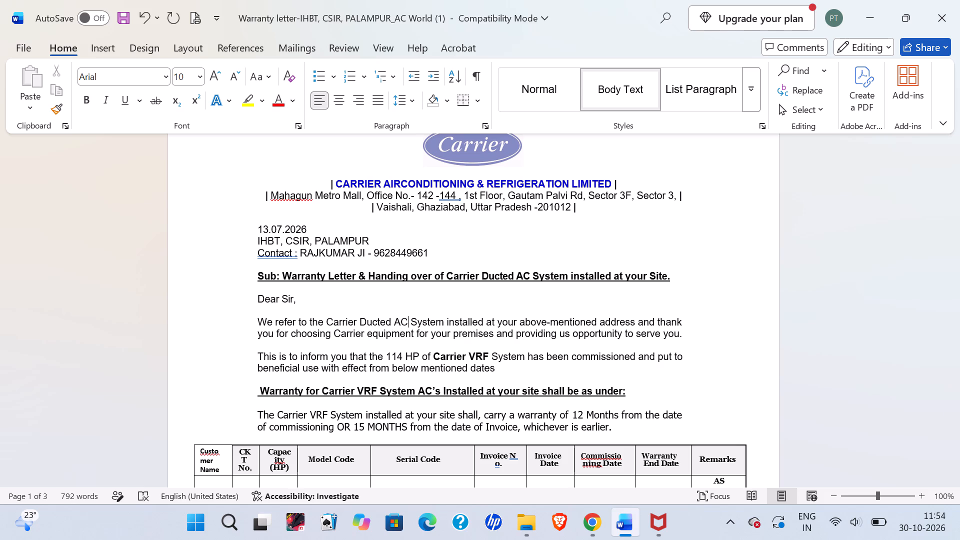
# Change the system capacity in the "This is to inform you" paragraph to 11 TR.
pyautogui.press('Down')
pyautogui.press('Down')
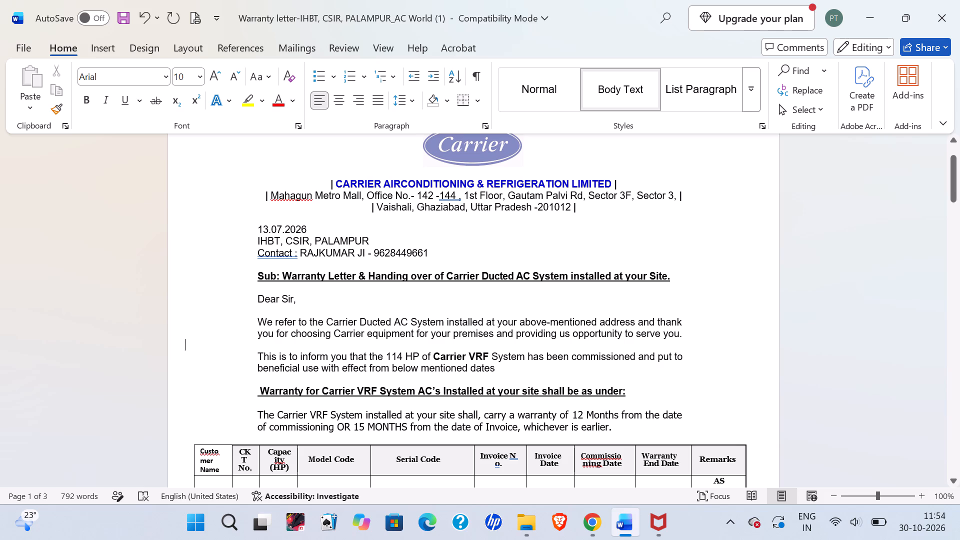
pyautogui.moveTo(388, 353); pyautogui.dragTo(407, 352)
pyautogui.moveTo(407, 352); pyautogui.dragTo(416, 357)
pyautogui.moveTo(416, 357); pyautogui.dragTo(400, 354)
pyautogui.click(400, 354)
pyautogui.press('BackSpace')
pyautogui.press('Right')
pyautogui.press('Right')
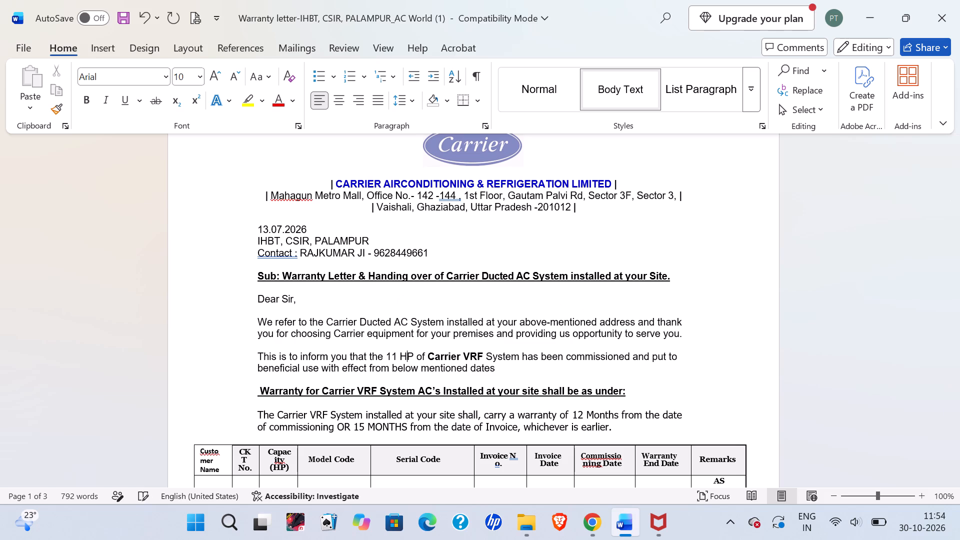
pyautogui.press('Delete')
pyautogui.press('BackSpace')
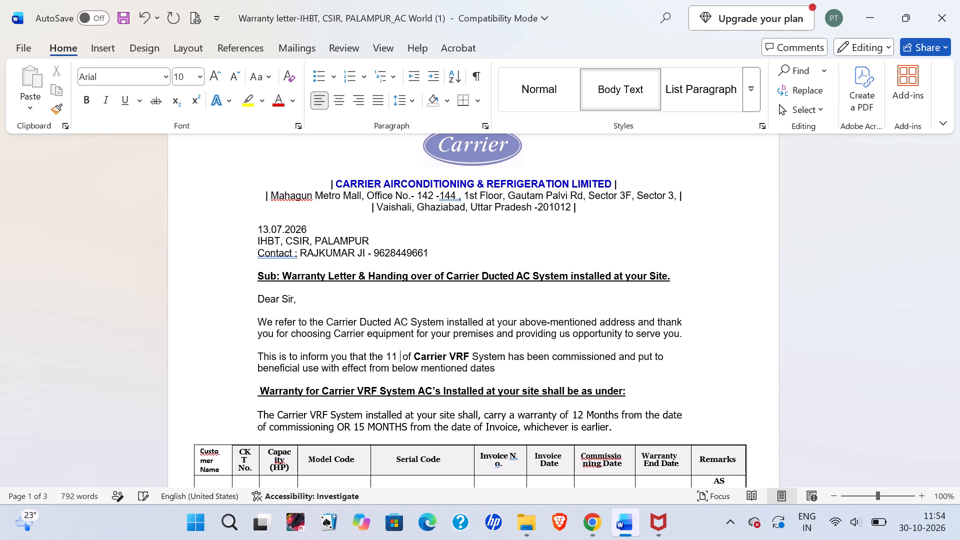
pyautogui.write('TR')
# Replace the bold "VRF" with "Ducted AC" in the "This is to inform you" paragraph.
pyautogui.press('Right')
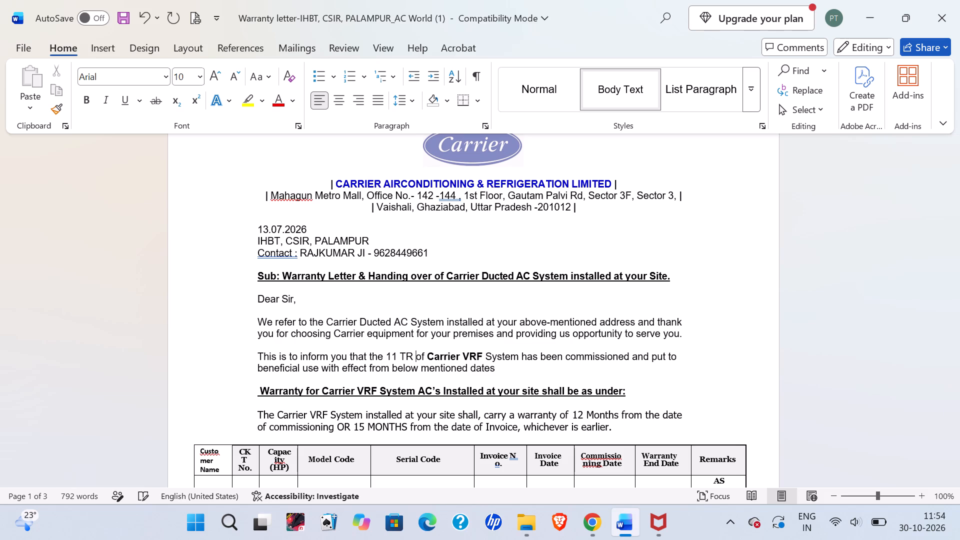
pyautogui.press('Right')
pyautogui.press('Right')
pyautogui.press('Right')
pyautogui.press('Right')
pyautogui.press('Right')
pyautogui.press('Right')
pyautogui.press('Right')
pyautogui.press('Right')
pyautogui.press('Right')
pyautogui.press('Right')
pyautogui.press('Right')
pyautogui.press('Delete')
pyautogui.press('Delete')
pyautogui.press('Delete')
pyautogui.hotkey('shift', 'd')
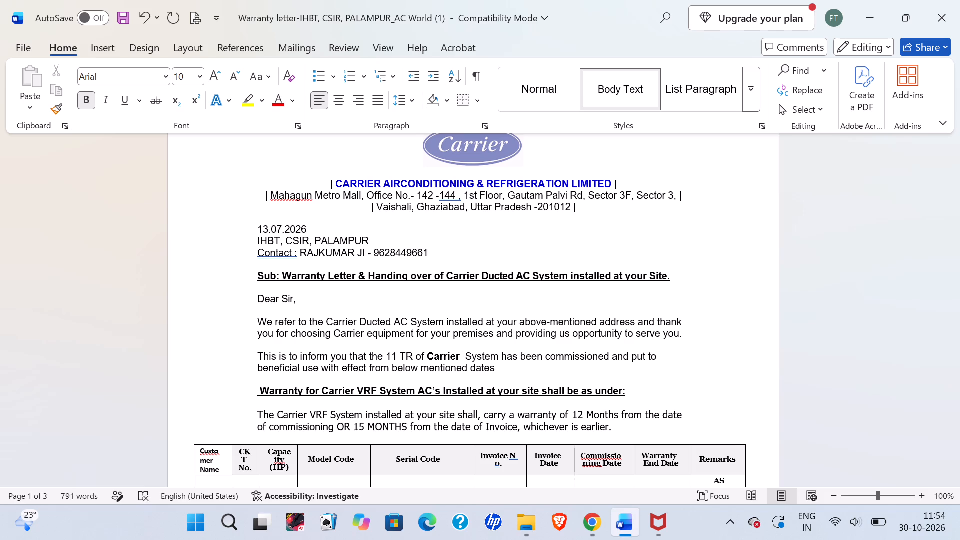
pyautogui.write('ucted AC')
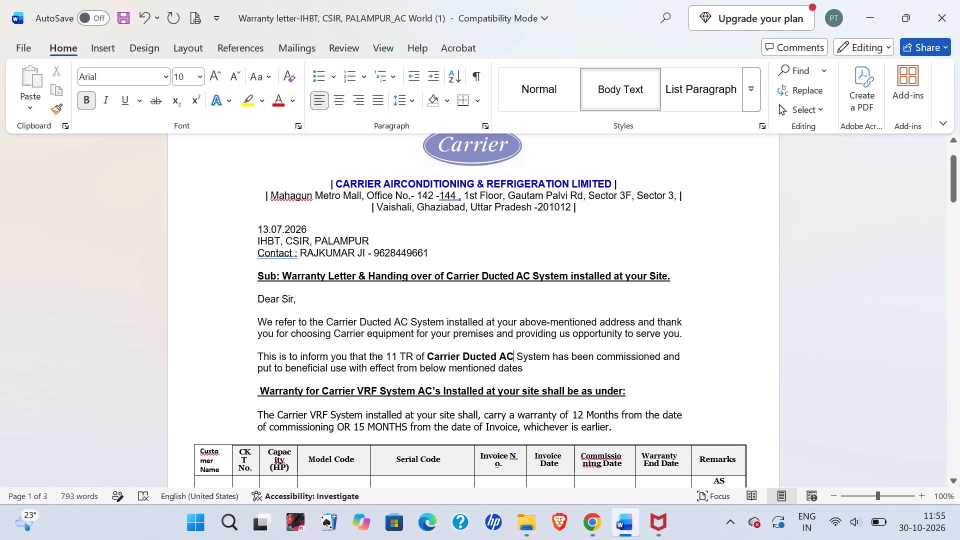
# Replace "VRF" with "Ducted" in the underlined heading that begins "Warranty for Carrier" above the equipment table.
pyautogui.scroll(-2, 414, 368)
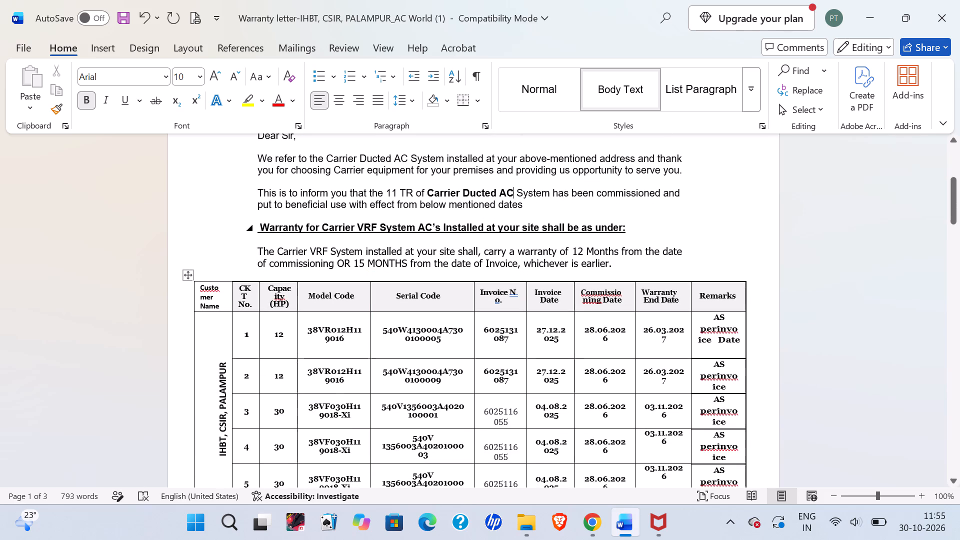
pyautogui.click(356, 224)
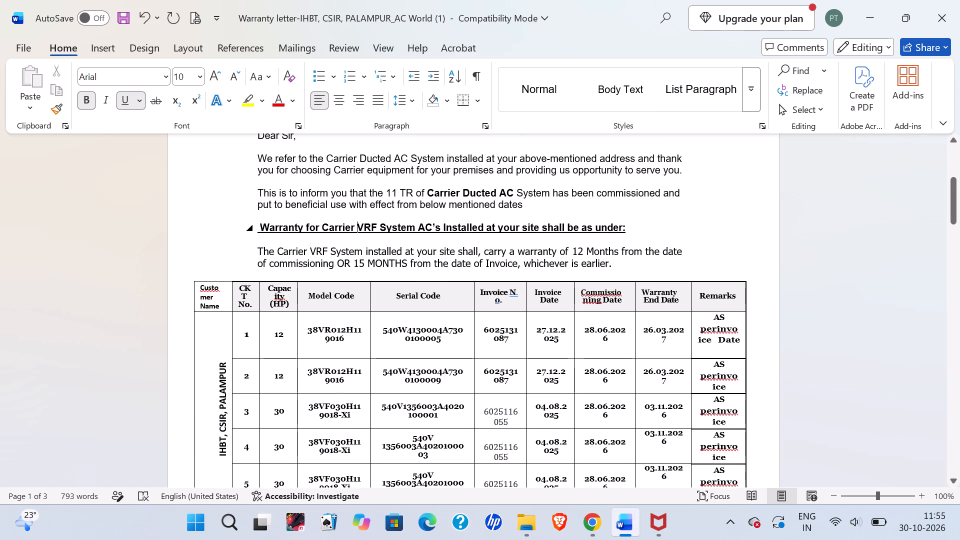
pyautogui.press('Delete')
pyautogui.press('Delete')
pyautogui.press('Delete')
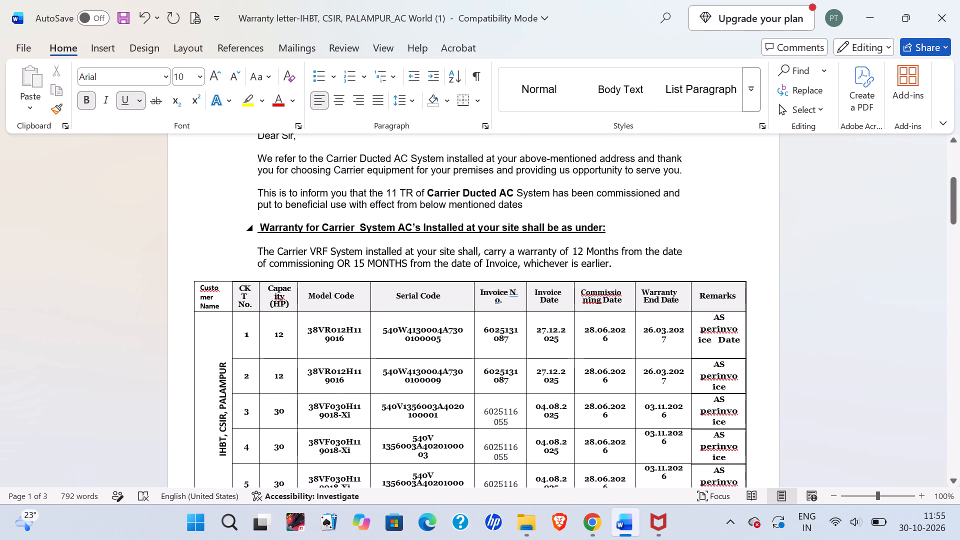
pyautogui.write('Ducted')
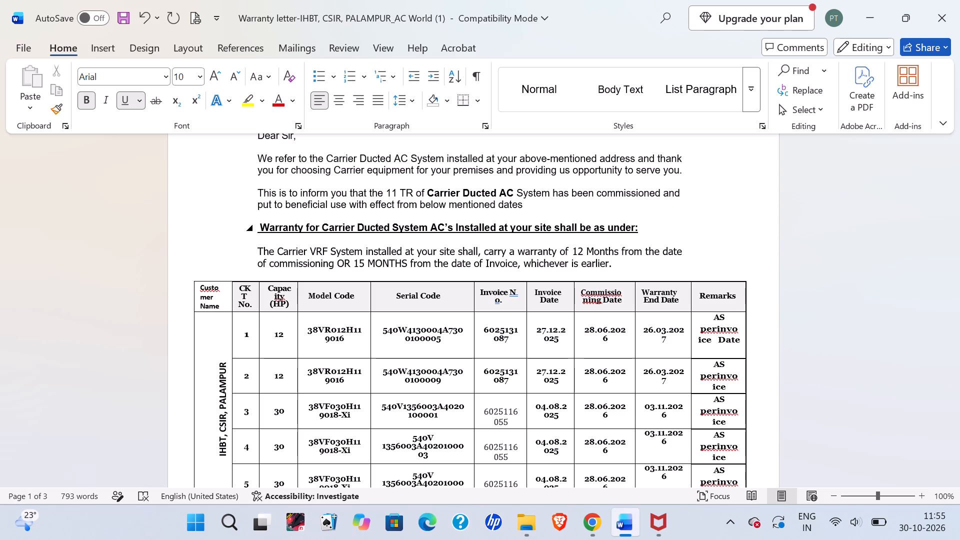
pyautogui.press('Right')
pyautogui.press('Right')
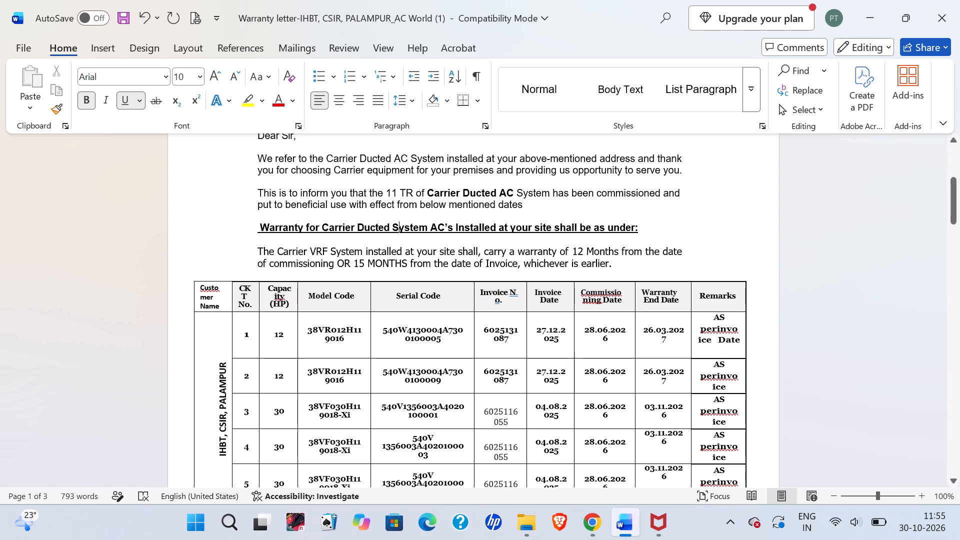
# Delete "AC" after the bold "Carrier Ducted" in the "This is to inform you" paragraph.
pyautogui.click(497, 189)
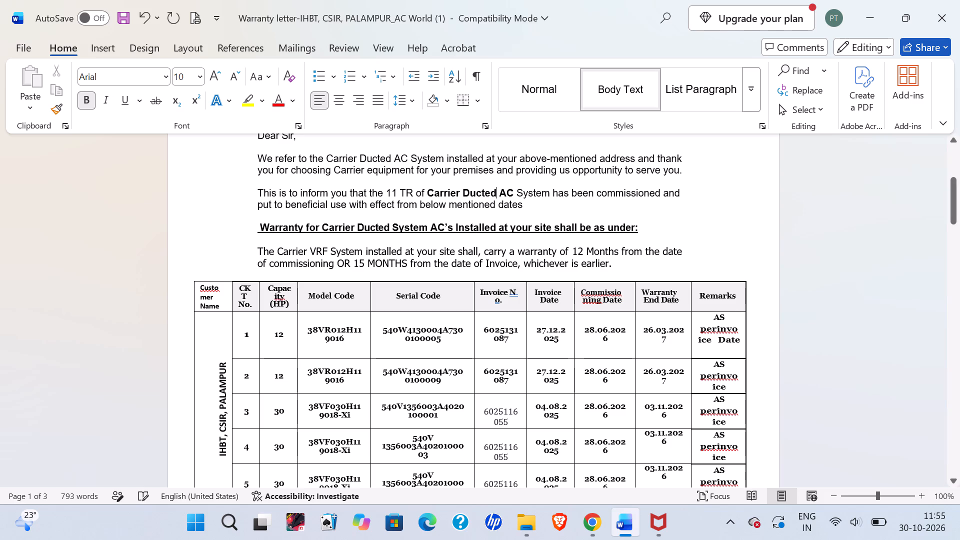
pyautogui.press('Delete')
pyautogui.press('Delete')
pyautogui.press('Delete')
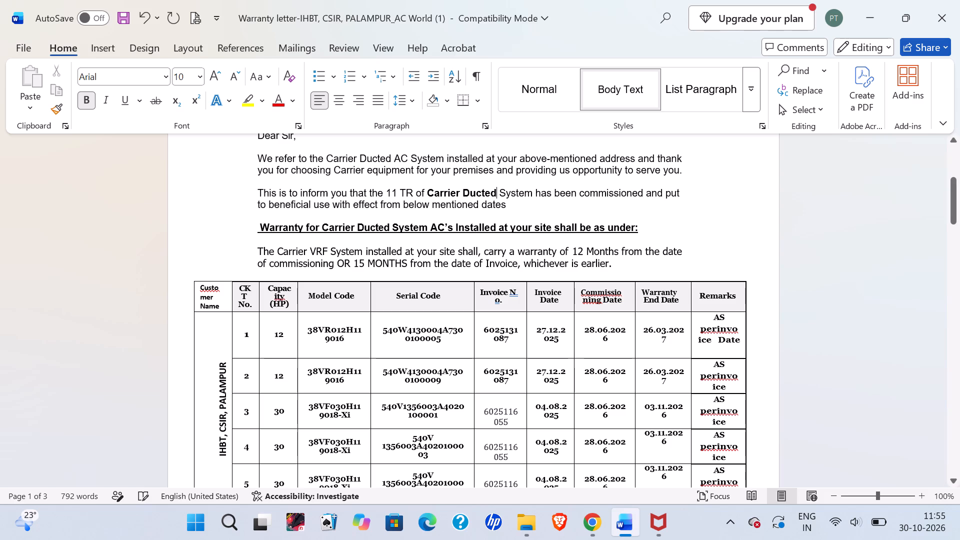
# Reword the subject line's "Carrier Ducted AC System" as "Carrier Ducted System AC's".
pyautogui.scroll(2, 495, 245)
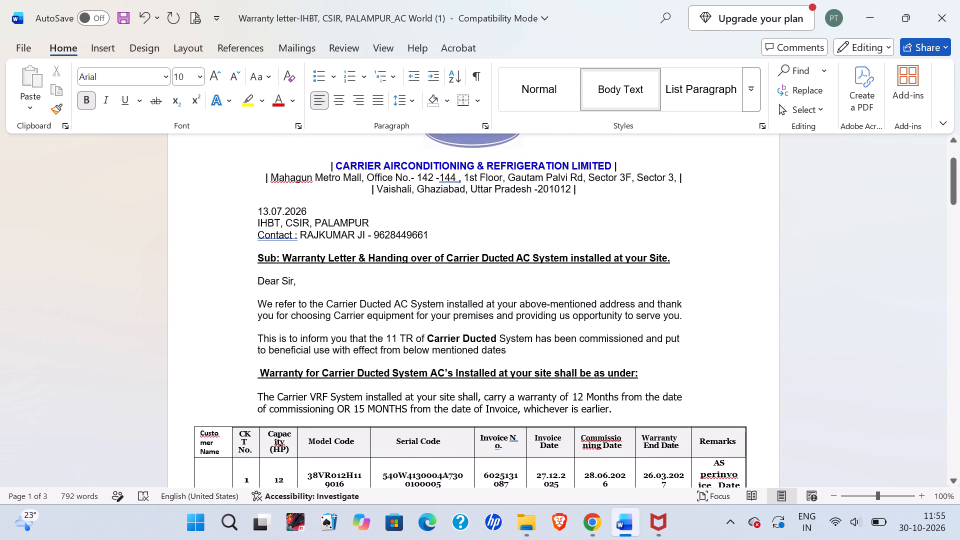
pyautogui.click(511, 256)
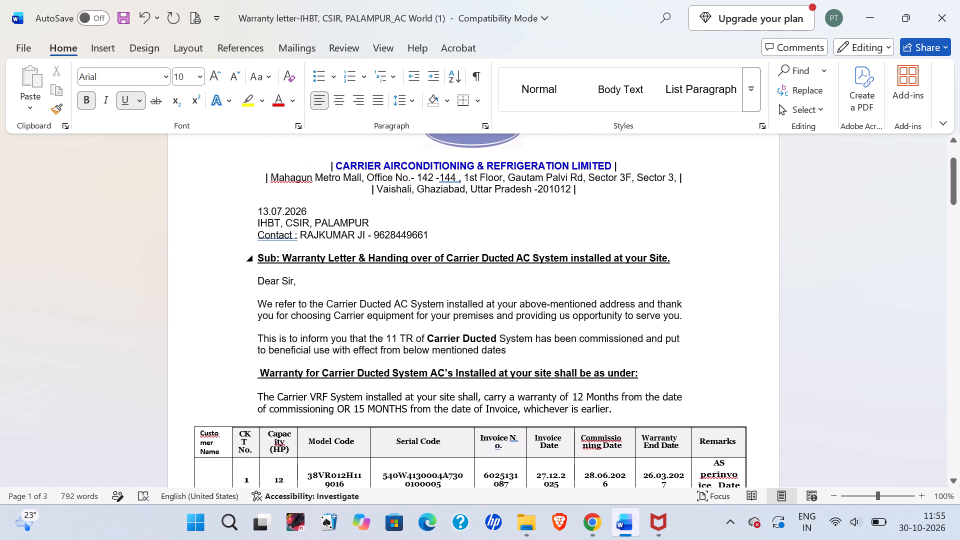
pyautogui.press('Delete')
pyautogui.press('Delete')
pyautogui.press('Delete')
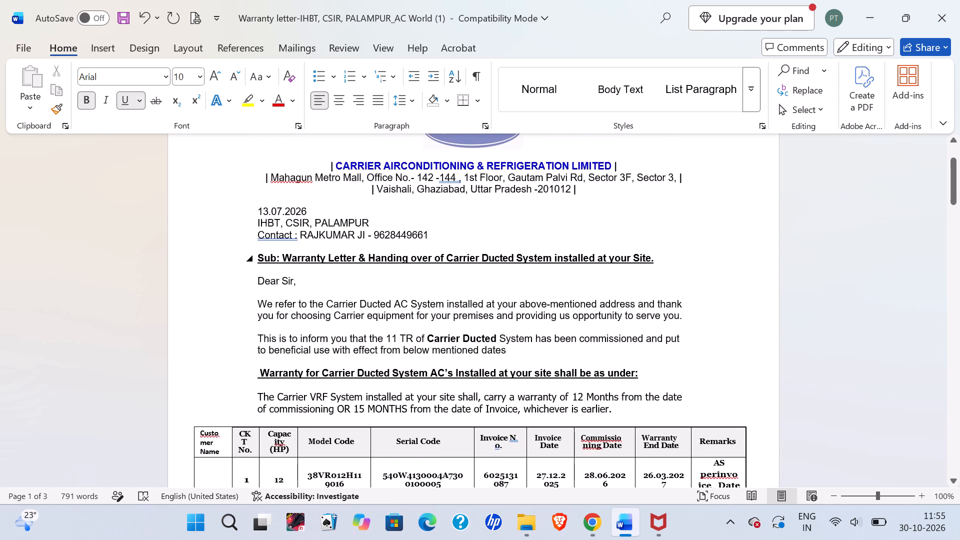
pyautogui.click(555, 255)
pyautogui.write('AC')
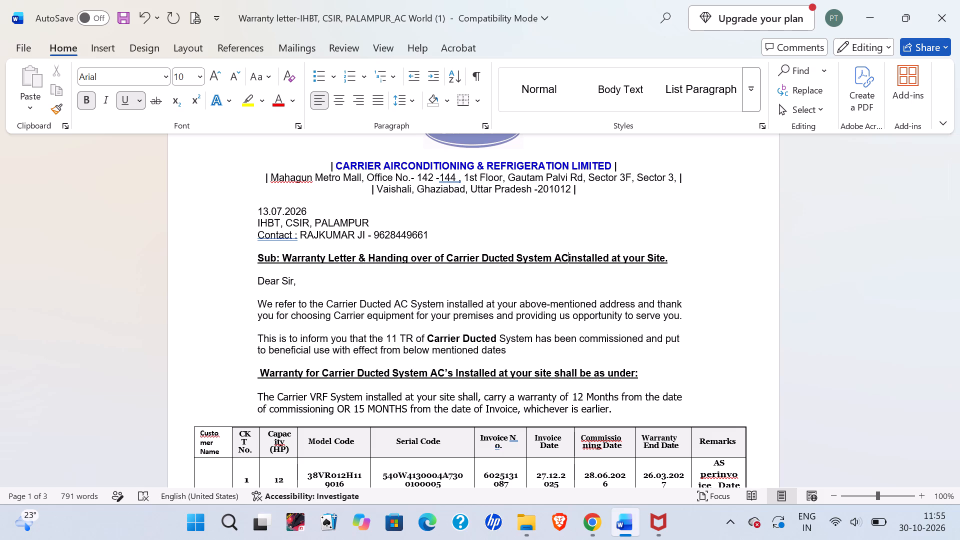
pyautogui.write("'s")
pyautogui.press('space')
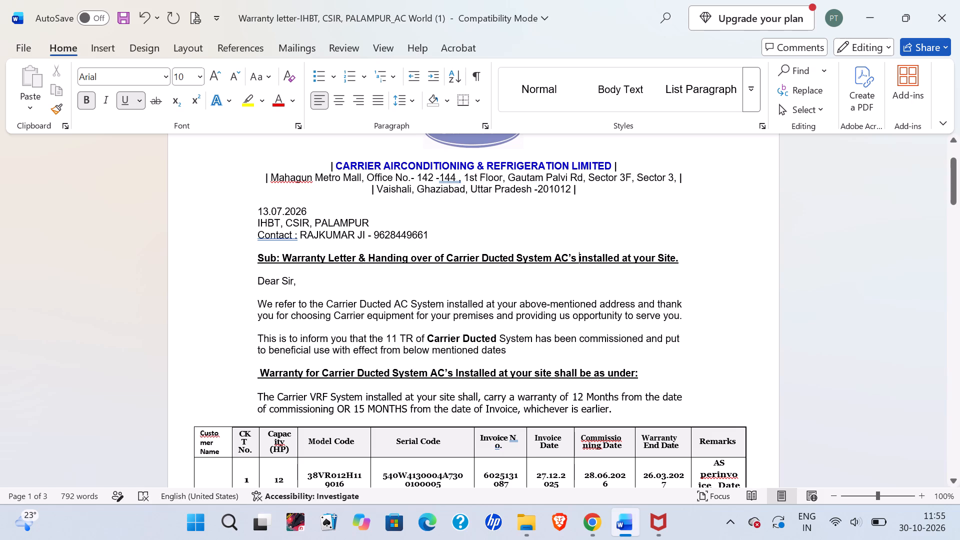
# Add "AC's" after "System" in the "This is to inform you" paragraph.
pyautogui.click(531, 338)
pyautogui.press('space')
pyautogui.write('AC')
pyautogui.write("'s")
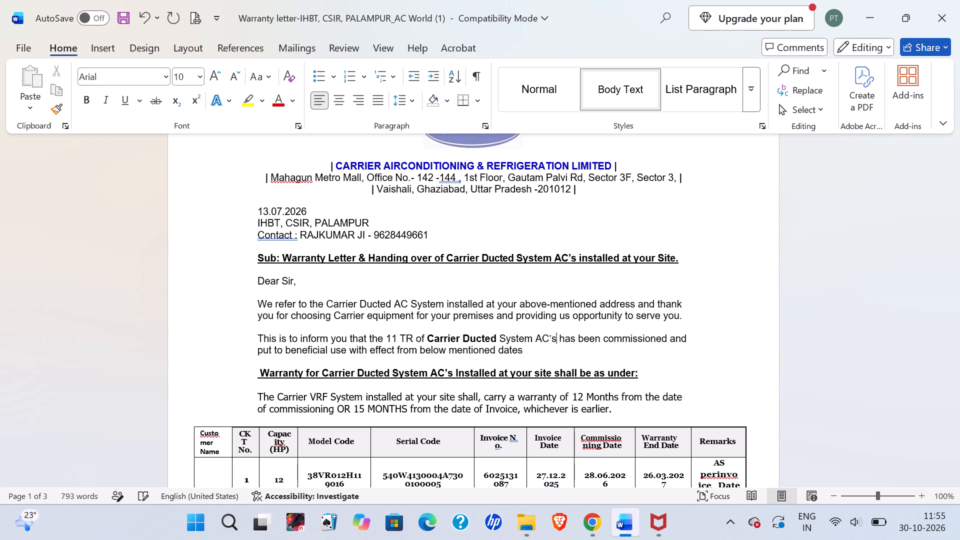
# Capitalize the word "Installed" in the letter's subject line.
pyautogui.scroll(-1, 531, 338)
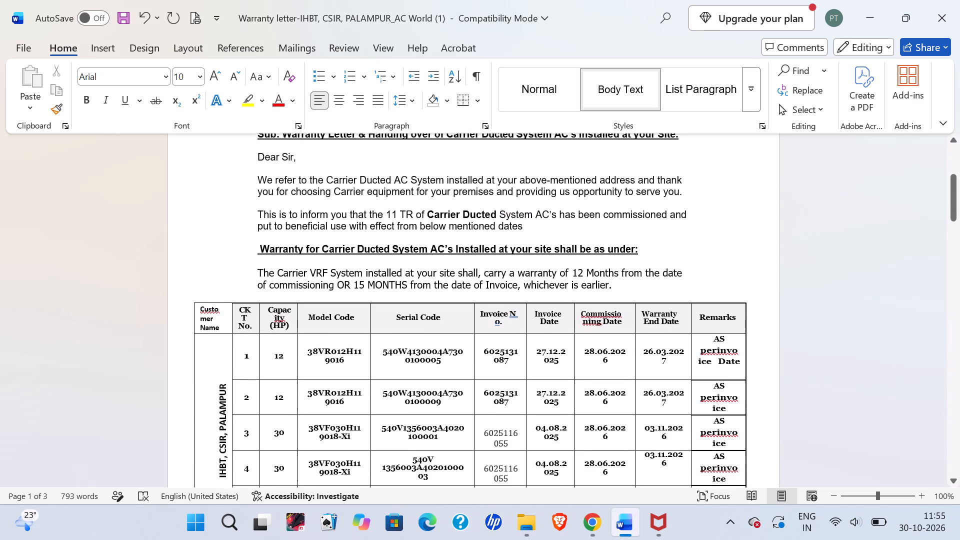
pyautogui.scroll(-2, 531, 338)
pyautogui.scroll(2, 531, 338)
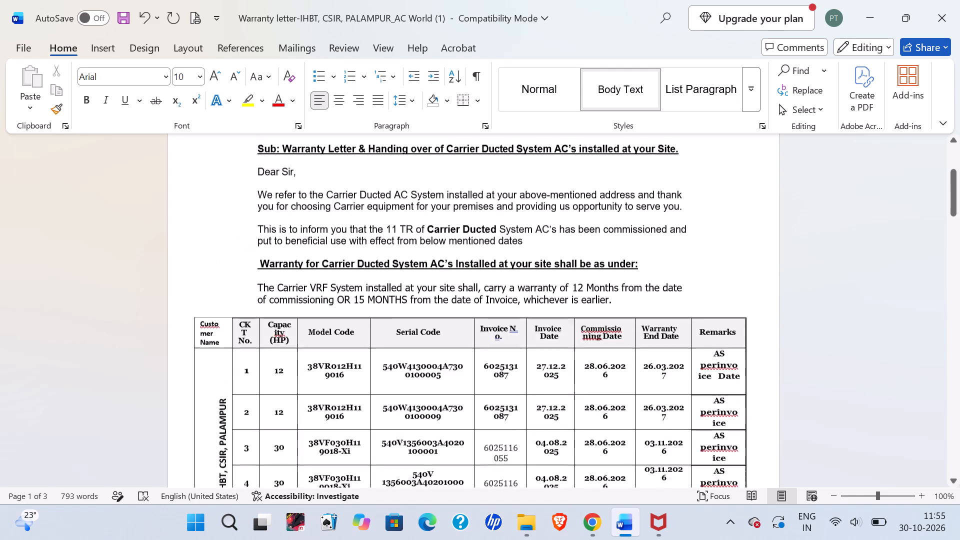
pyautogui.scroll(1, 531, 338)
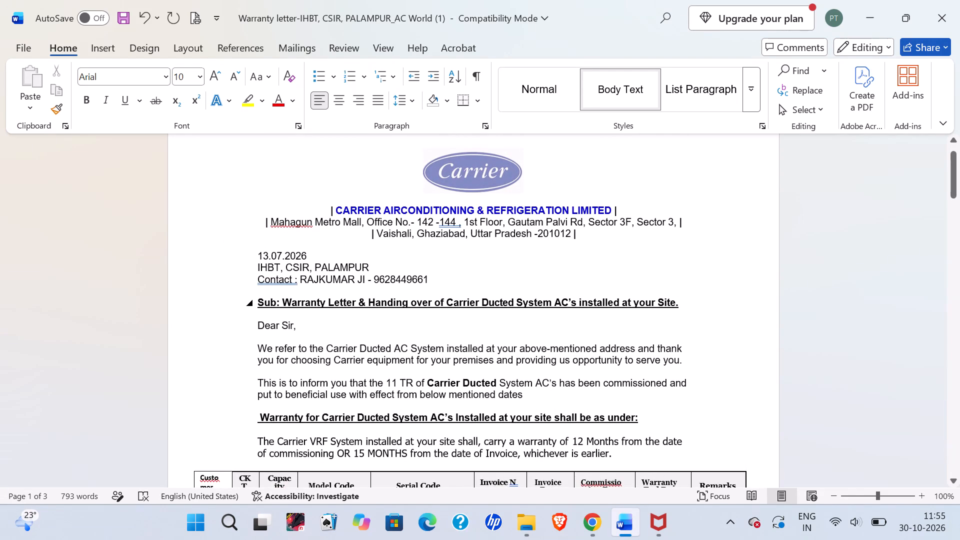
pyautogui.click(581, 304)
pyautogui.press('BackSpace')
pyautogui.hotkey('shift', 'i')
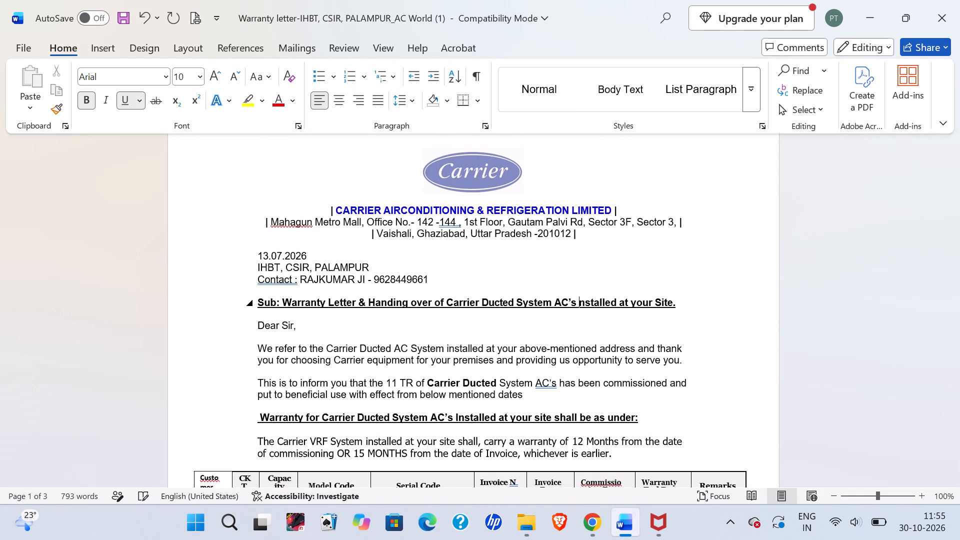
# Review the rest of the letter, including the equipment table, signature block and numbered warranty conditions.
pyautogui.scroll(-1, 574, 358)
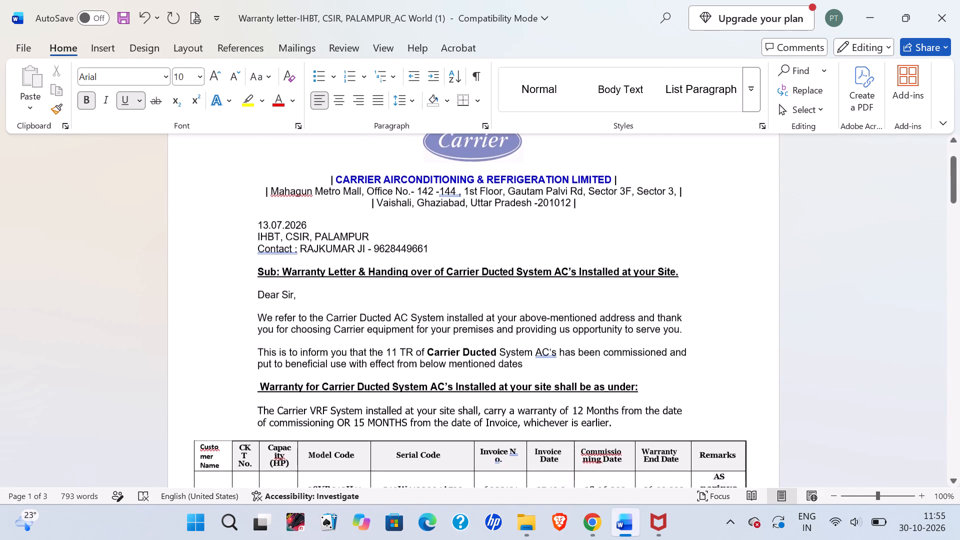
pyautogui.scroll(-2, 574, 358)
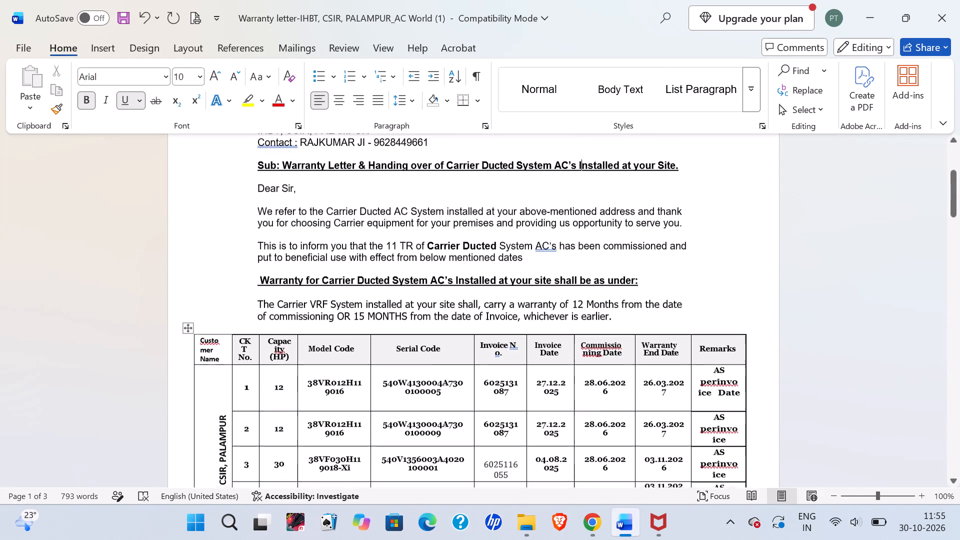
pyautogui.scroll(-2, 574, 358)
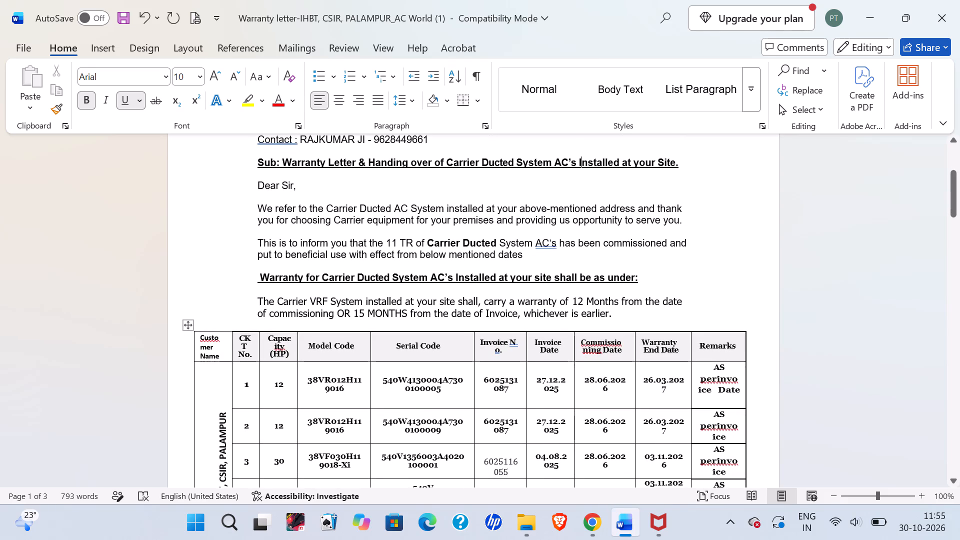
pyautogui.scroll(-3, 574, 358)
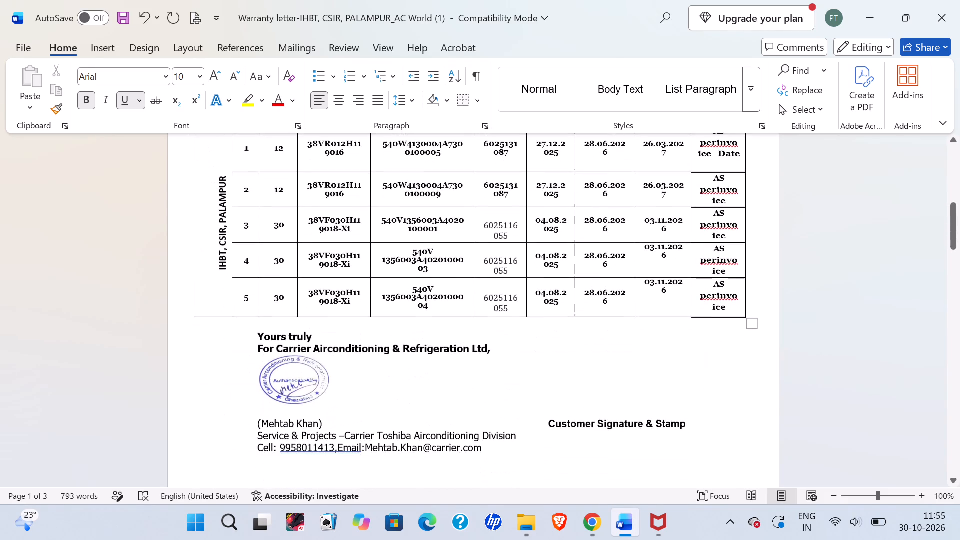
pyautogui.scroll(-1, 574, 358)
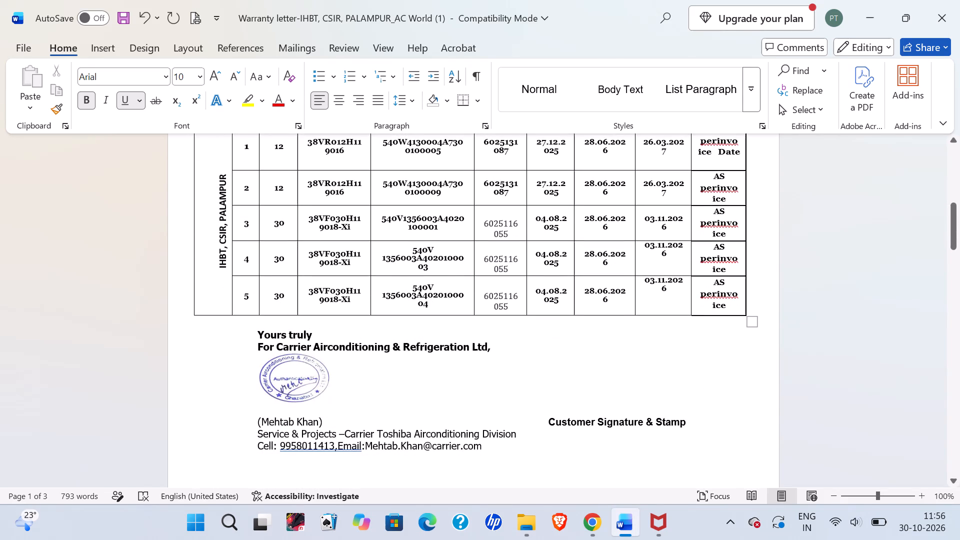
pyautogui.scroll(-4, 574, 358)
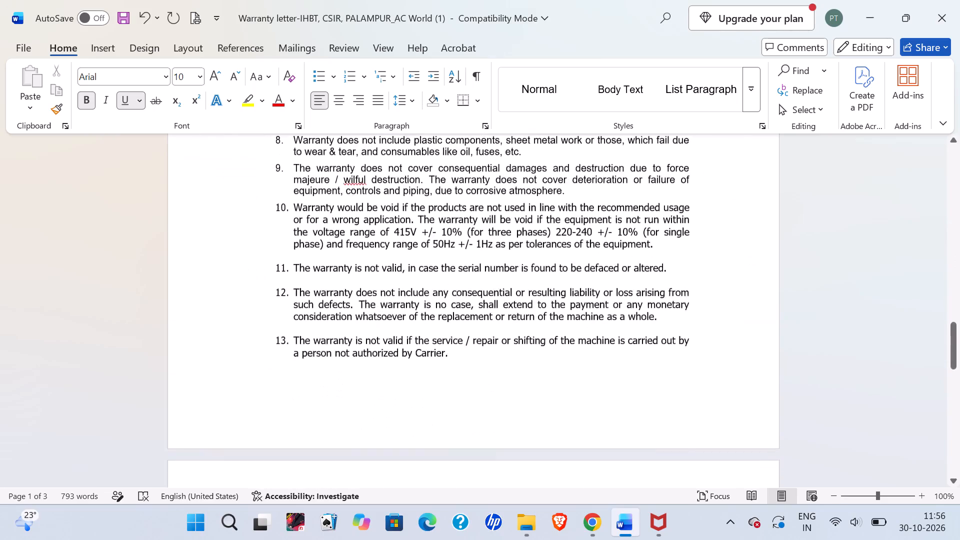
pyautogui.scroll(-6, 574, 358)
pyautogui.scroll(4, 574, 358)
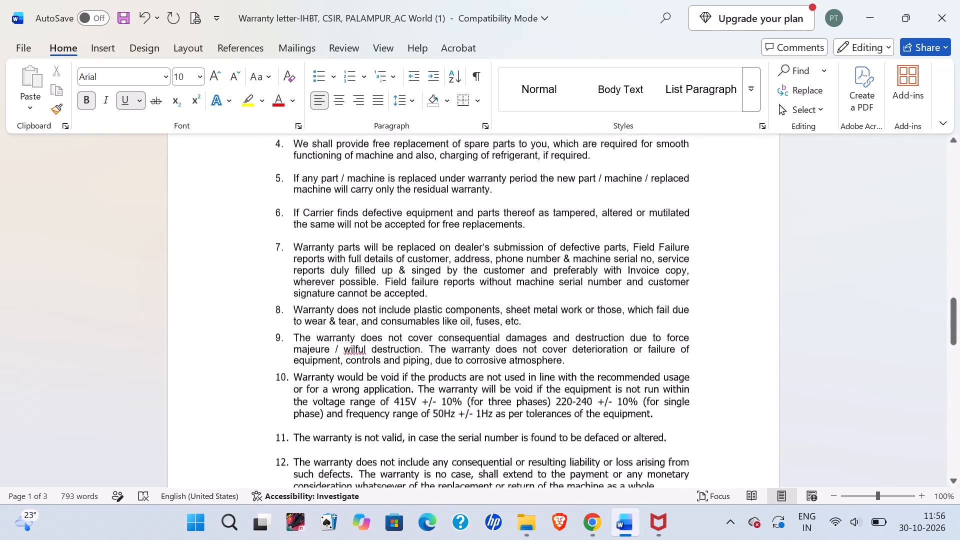
pyautogui.scroll(2, 574, 358)
pyautogui.scroll(-3, 574, 358)
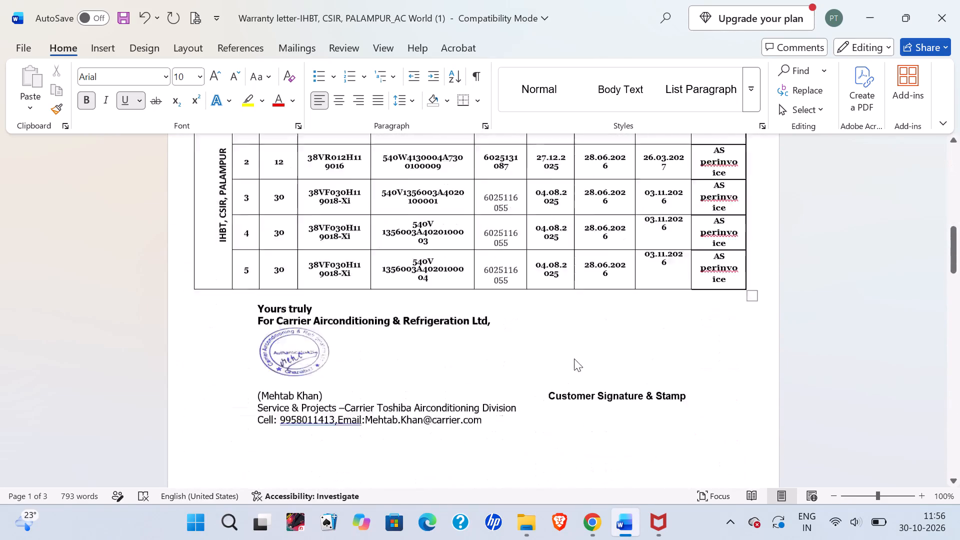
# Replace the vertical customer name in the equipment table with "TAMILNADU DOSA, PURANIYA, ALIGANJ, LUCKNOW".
pyautogui.scroll(2, 574, 358)
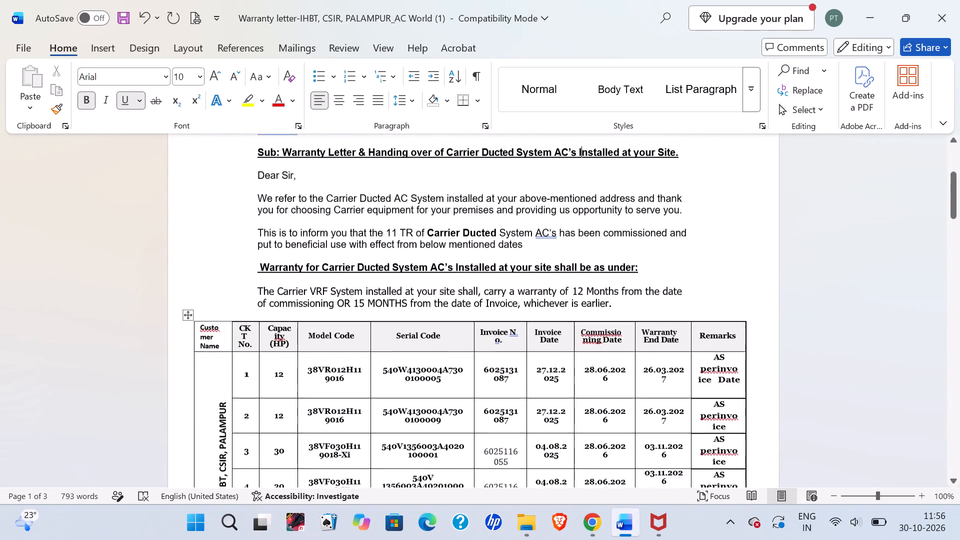
pyautogui.scroll(-1, 574, 358)
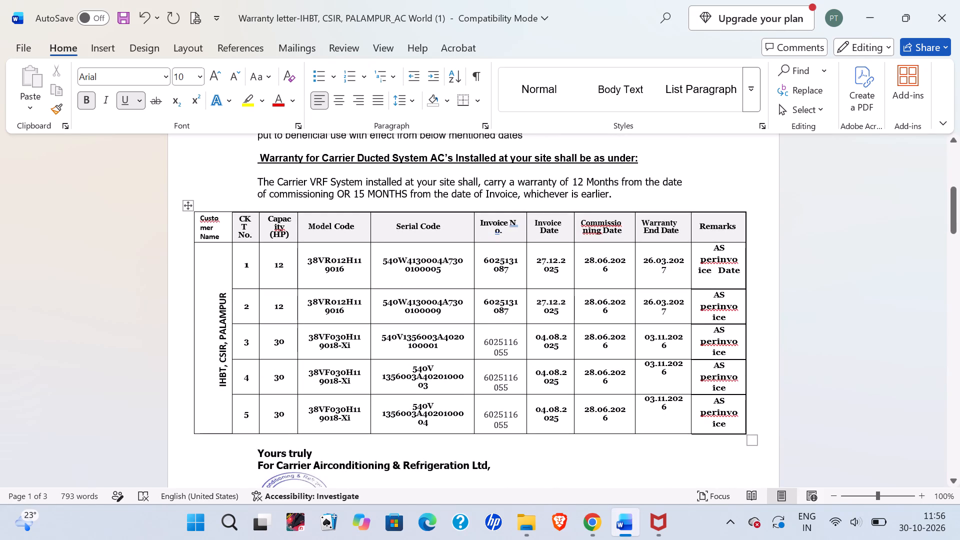
pyautogui.click(219, 322)
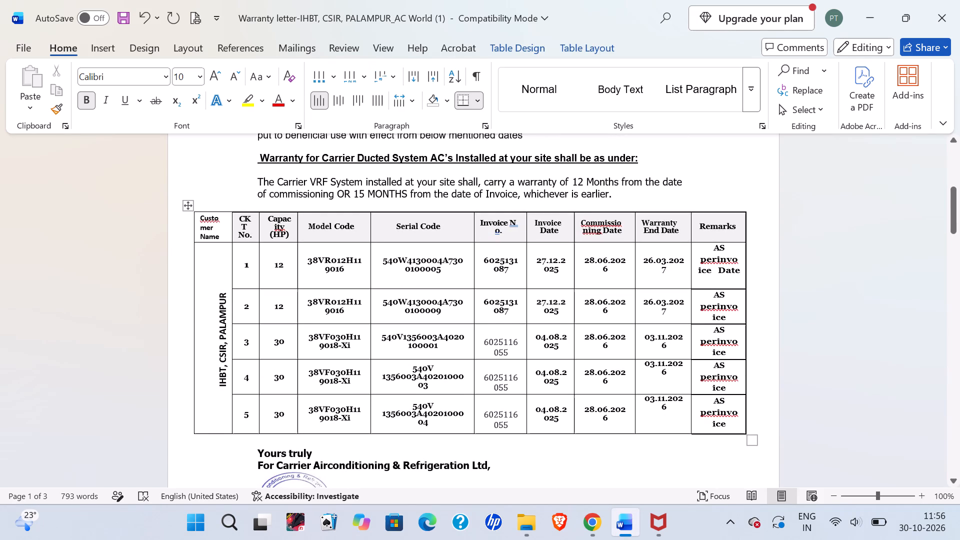
pyautogui.moveTo(225, 387); pyautogui.dragTo(226, 340)
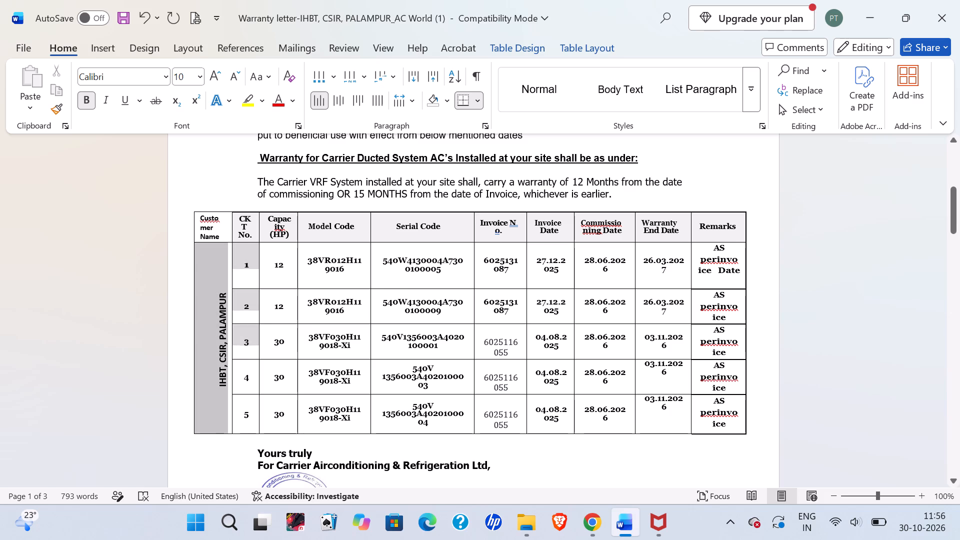
pyautogui.moveTo(226, 340); pyautogui.dragTo(225, 341)
pyautogui.doubleClick(225, 341)
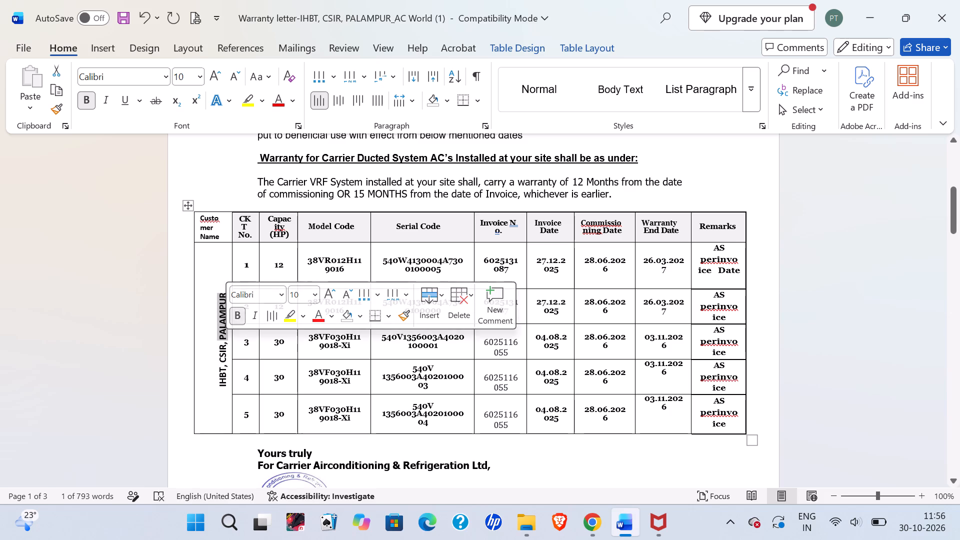
pyautogui.press('BackSpace')
pyautogui.press('BackSpace')
pyautogui.press('BackSpace')
pyautogui.press('BackSpace')
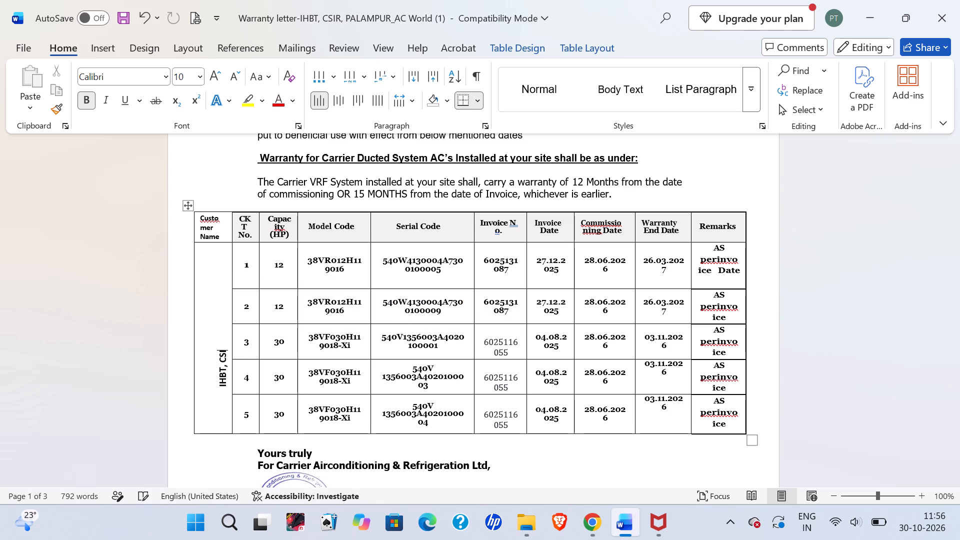
pyautogui.press('BackSpace')
pyautogui.press('BackSpace')
pyautogui.press('BackSpace')
pyautogui.press('BackSpace')
pyautogui.press('BackSpace')
pyautogui.press('BackSpace')
pyautogui.press('BackSpace')
pyautogui.press('BackSpace')
pyautogui.press('BackSpace')
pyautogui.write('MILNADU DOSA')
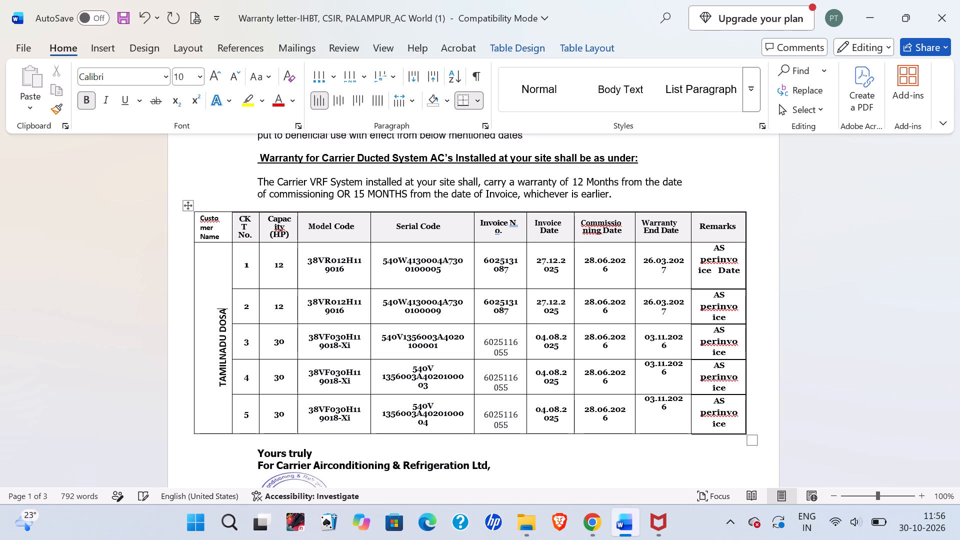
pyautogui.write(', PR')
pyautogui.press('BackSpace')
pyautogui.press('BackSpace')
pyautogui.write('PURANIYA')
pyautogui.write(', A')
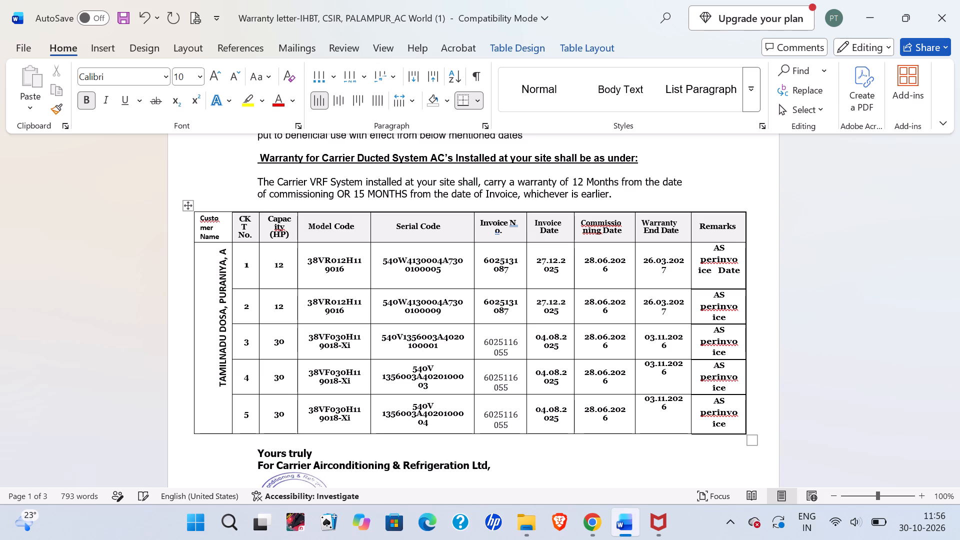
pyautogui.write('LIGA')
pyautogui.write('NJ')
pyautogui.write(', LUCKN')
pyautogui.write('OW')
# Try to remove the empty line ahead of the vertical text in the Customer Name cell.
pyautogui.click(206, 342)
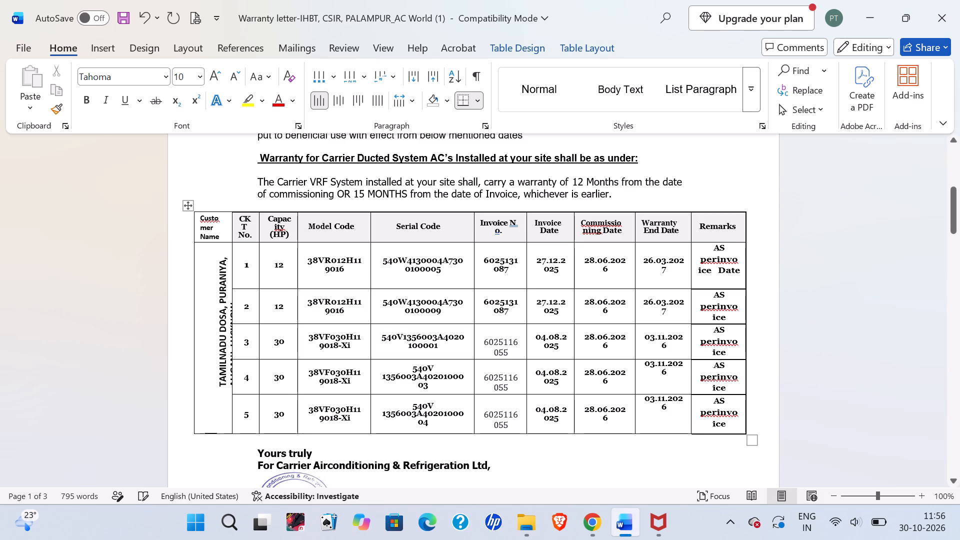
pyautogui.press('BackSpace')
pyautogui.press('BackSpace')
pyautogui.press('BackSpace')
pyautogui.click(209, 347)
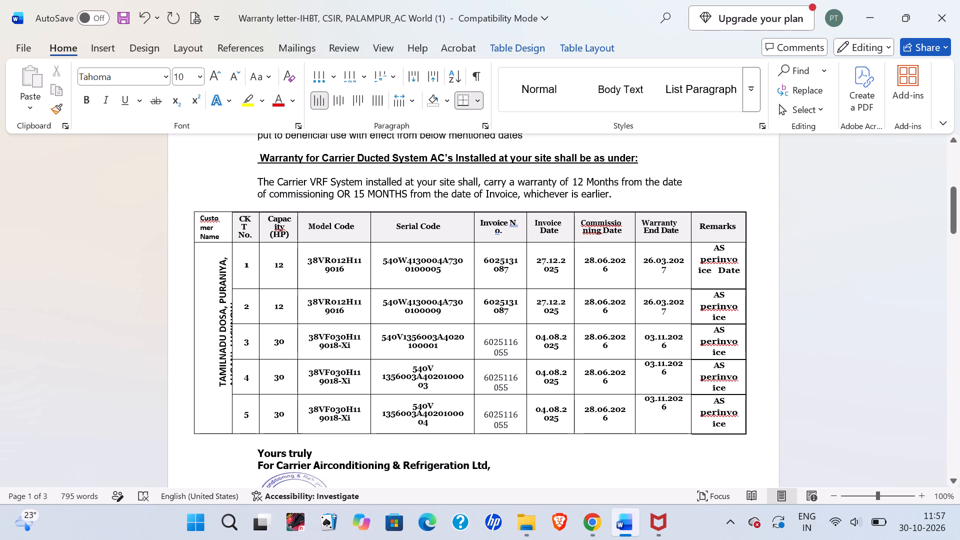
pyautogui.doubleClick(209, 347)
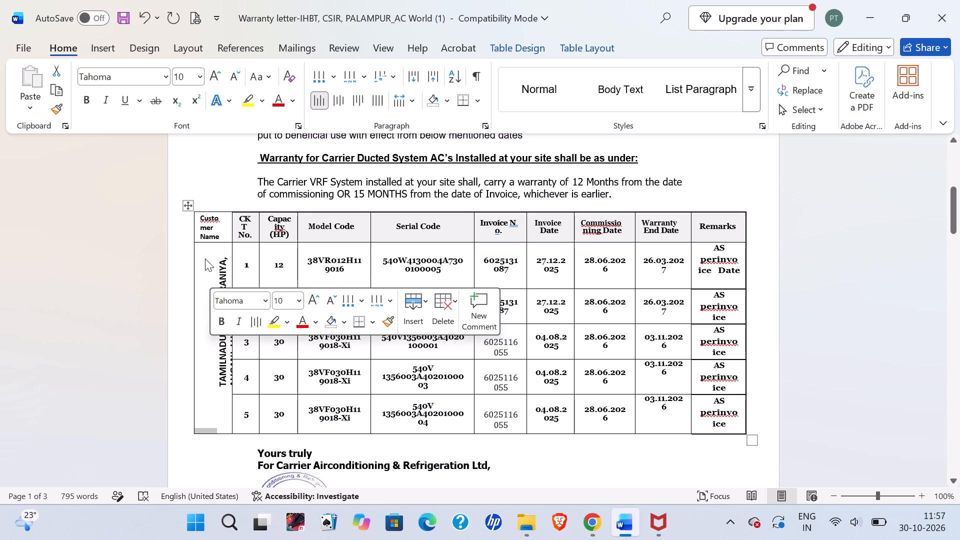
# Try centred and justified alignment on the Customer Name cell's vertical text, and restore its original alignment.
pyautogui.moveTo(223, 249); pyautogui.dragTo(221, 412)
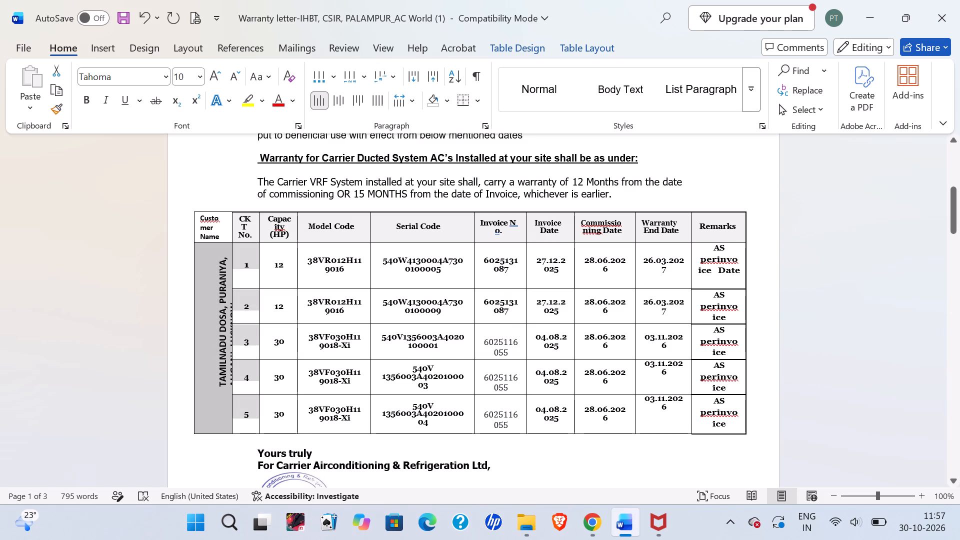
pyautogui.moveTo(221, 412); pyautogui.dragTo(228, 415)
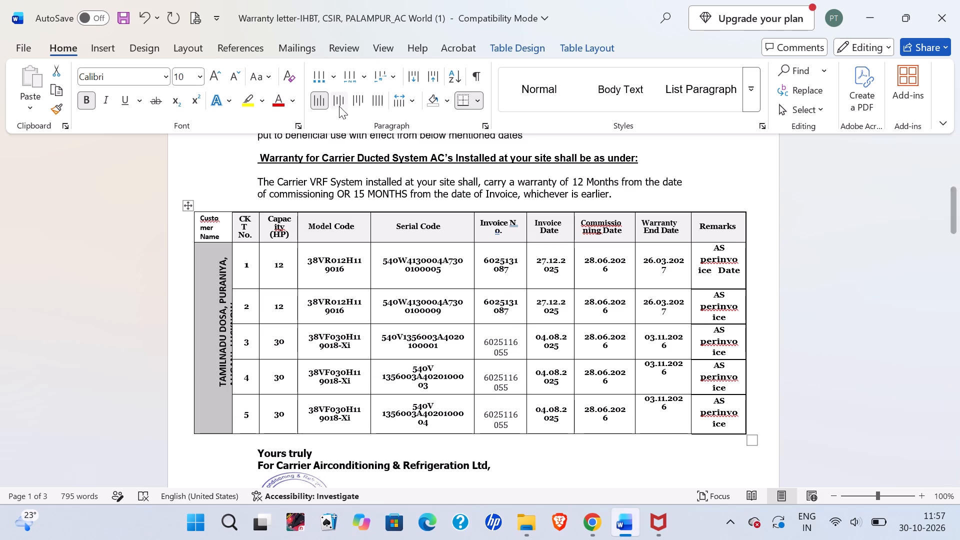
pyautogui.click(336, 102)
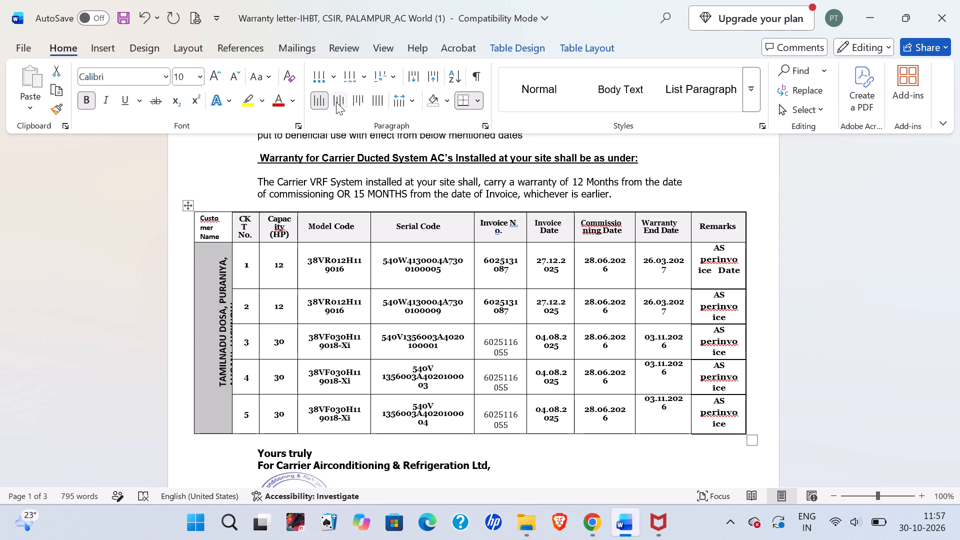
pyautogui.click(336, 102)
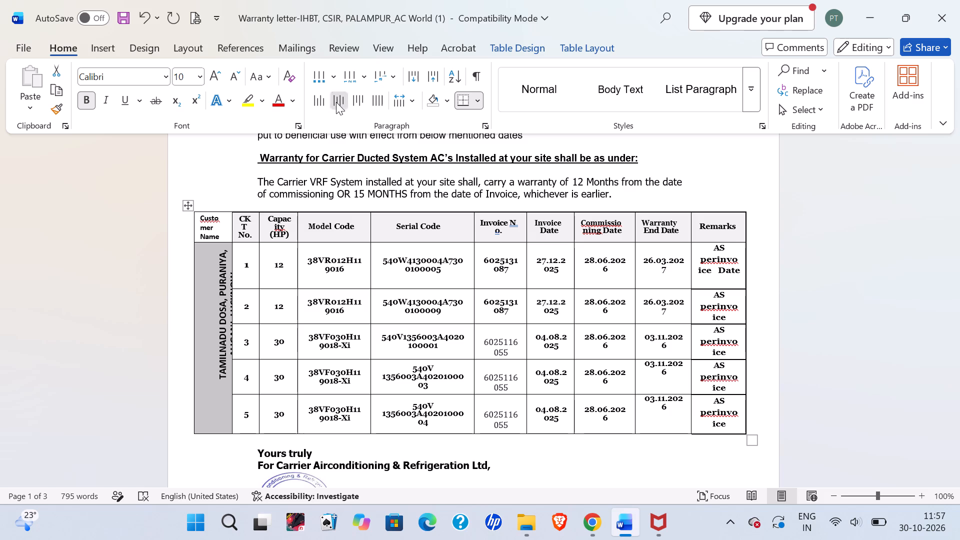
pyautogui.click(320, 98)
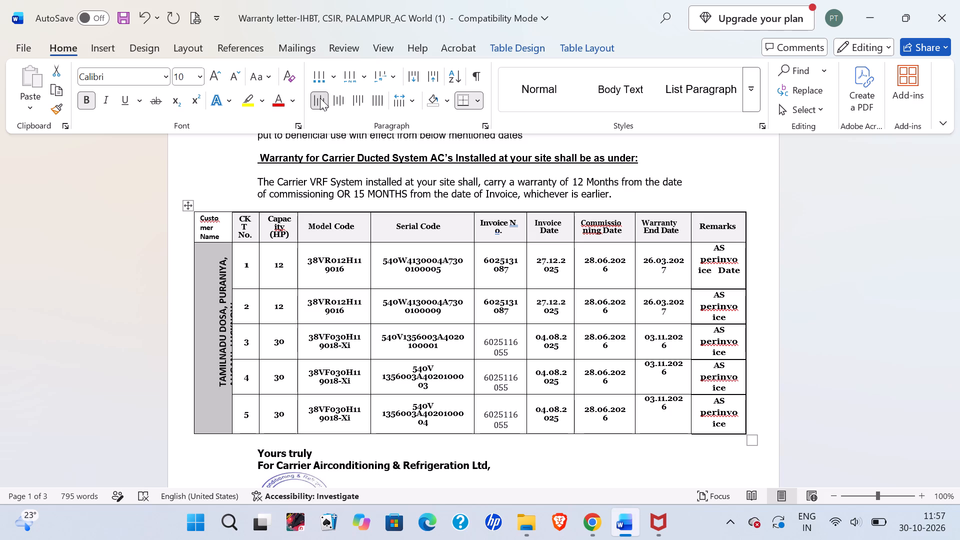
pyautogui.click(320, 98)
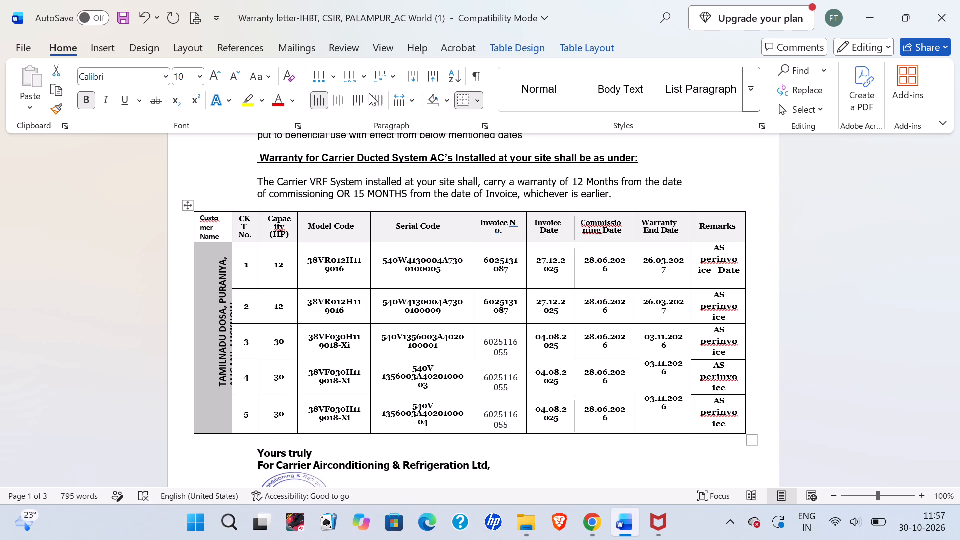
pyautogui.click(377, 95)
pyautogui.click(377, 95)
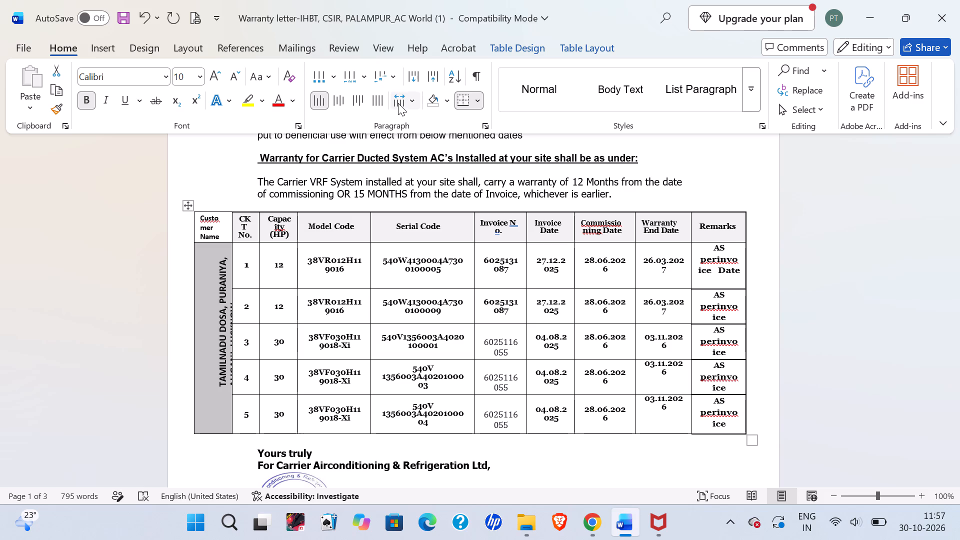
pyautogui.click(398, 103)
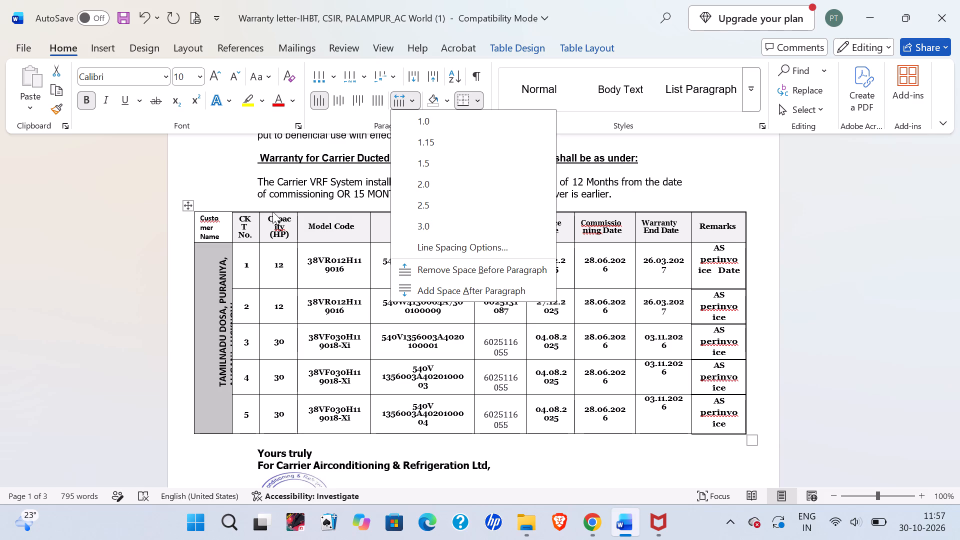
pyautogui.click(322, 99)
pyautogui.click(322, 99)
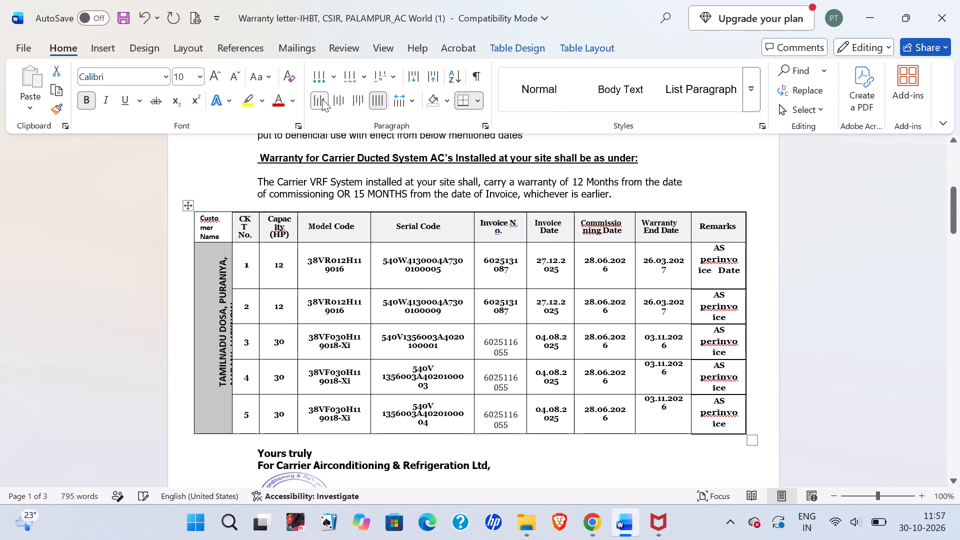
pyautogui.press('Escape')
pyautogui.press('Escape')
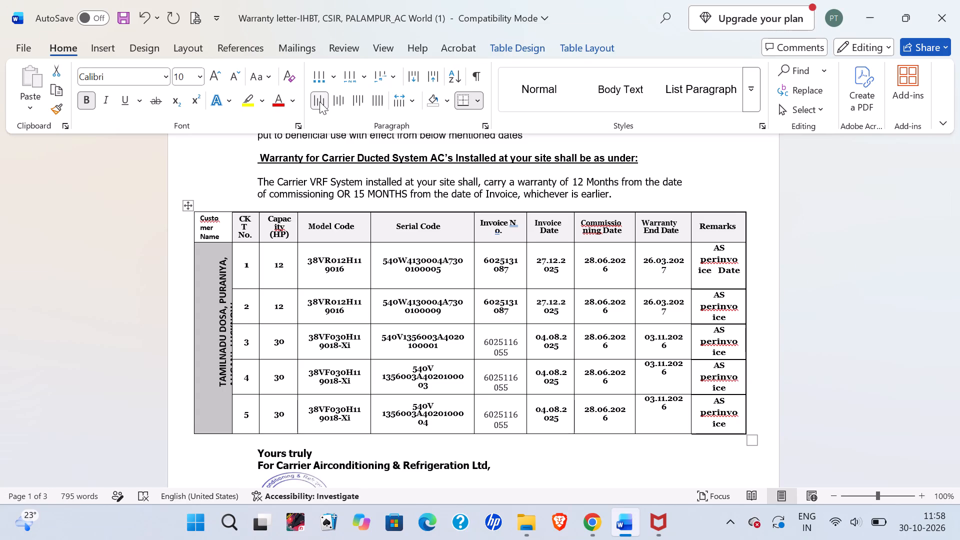
# Remove the indent and the empty line before "TAMILNADU DOSA" in the Customer Name cell so the full text fits.
pyautogui.click(212, 370)
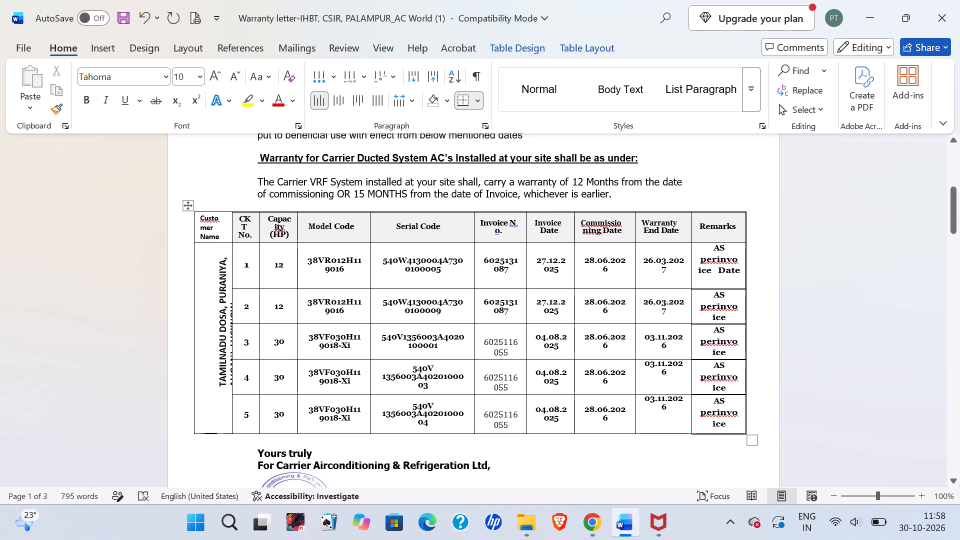
pyautogui.press('Right')
pyautogui.press('Up')
pyautogui.press('Up')
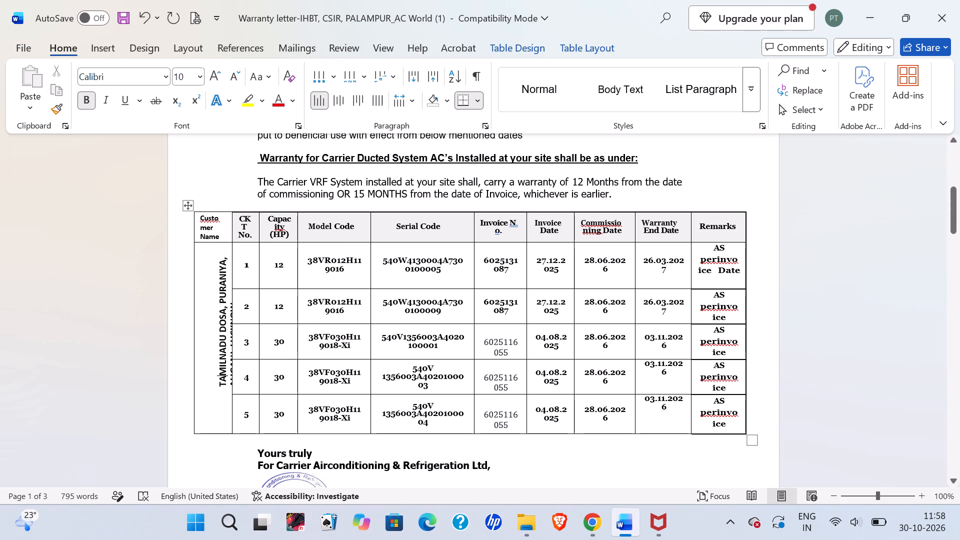
pyautogui.click(218, 385)
pyautogui.press('BackSpace')
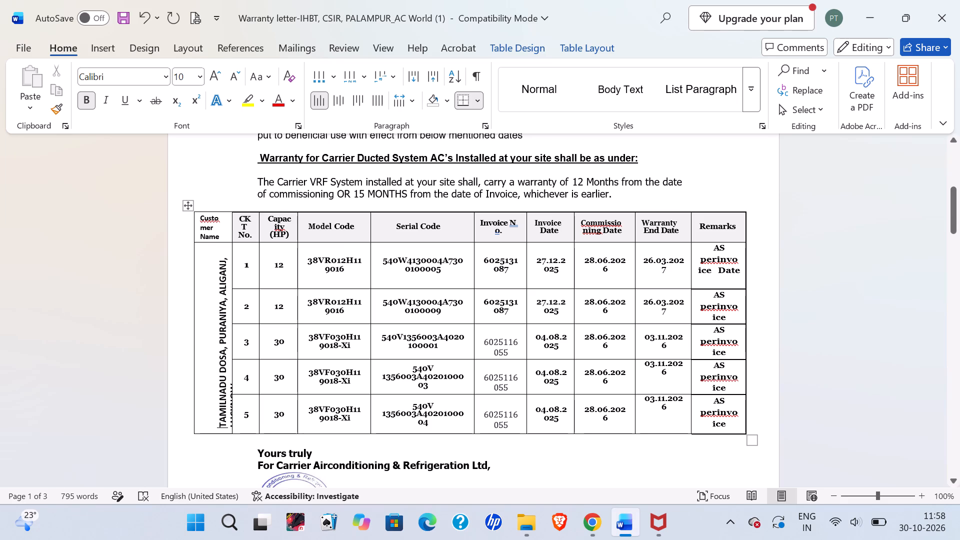
pyautogui.press('BackSpace')
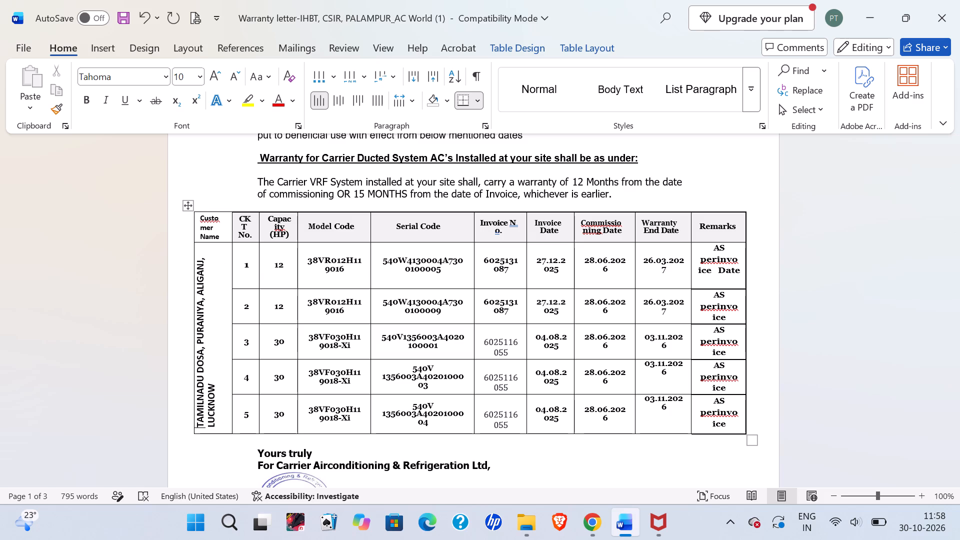
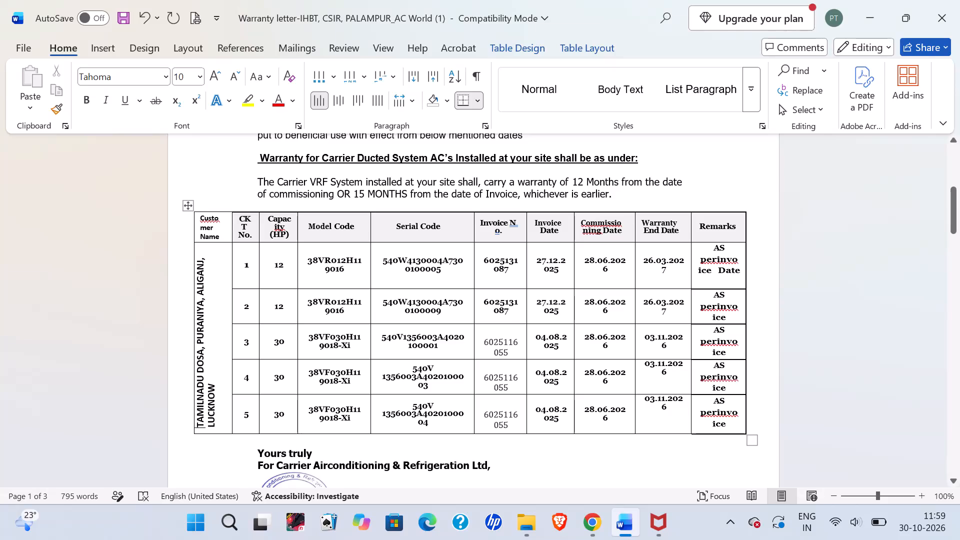
# Replace "VRF System" with "Ducted System AC's" in the warranty sentence above the equipment table.
pyautogui.click(325, 182)
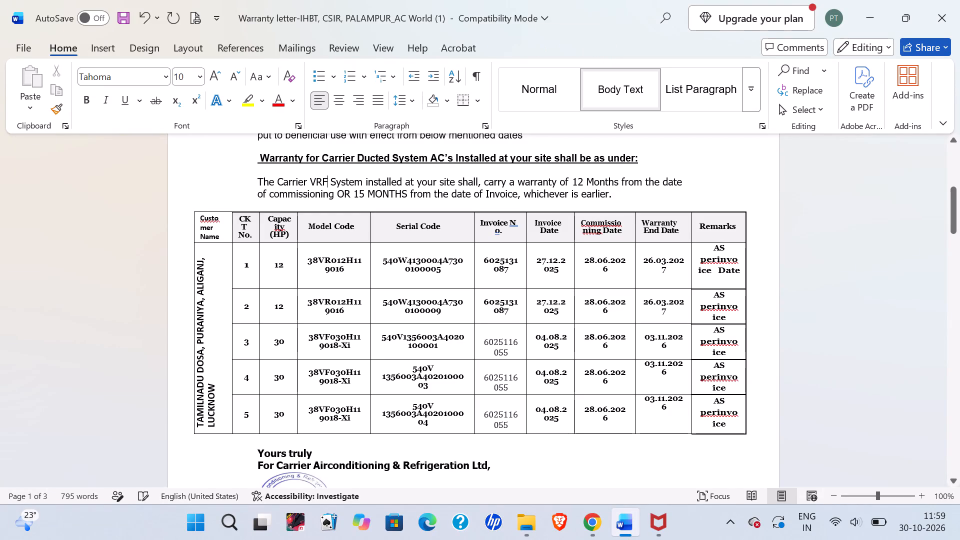
pyautogui.press('BackSpace')
pyautogui.press('BackSpace')
pyautogui.press('BackSpace')
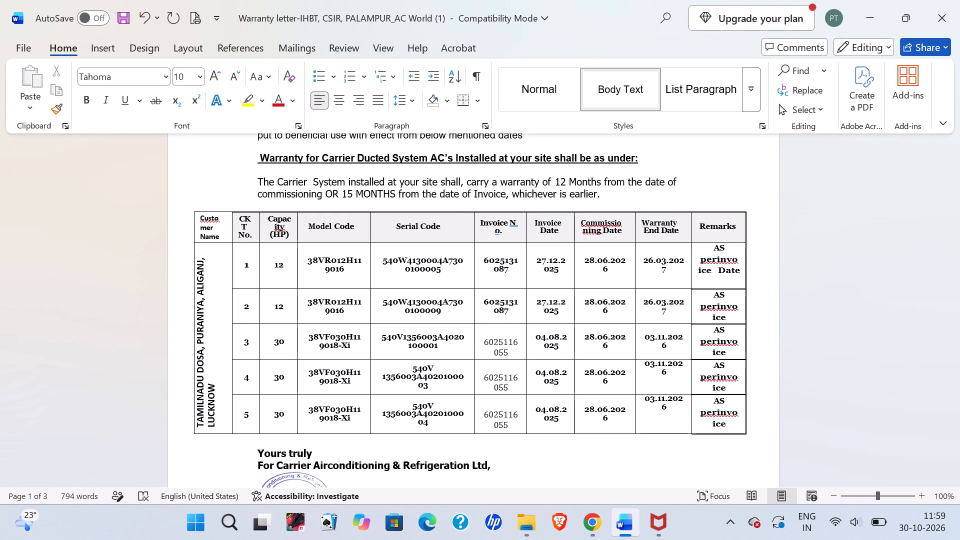
pyautogui.hotkey('shift', 'd')
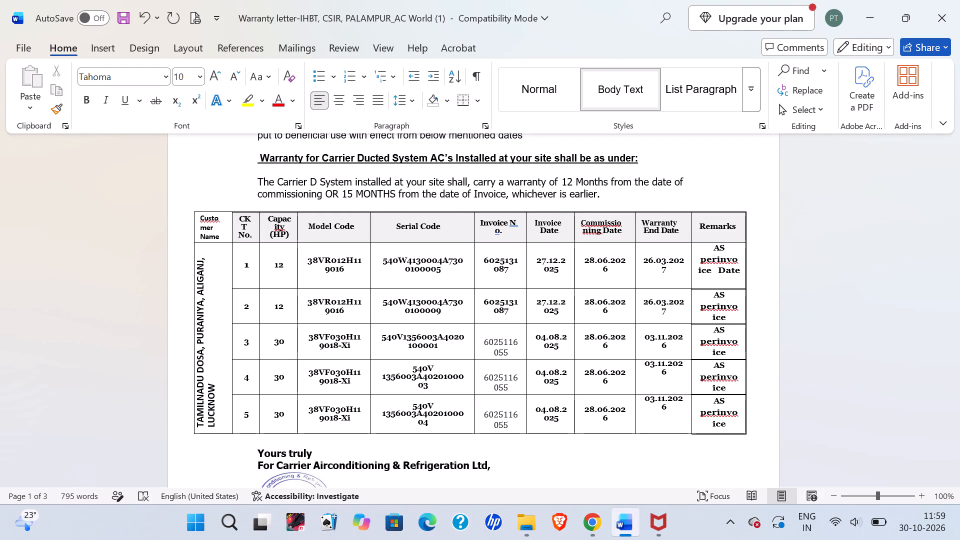
pyautogui.write('ucted')
pyautogui.press('Right')
pyautogui.press('Right')
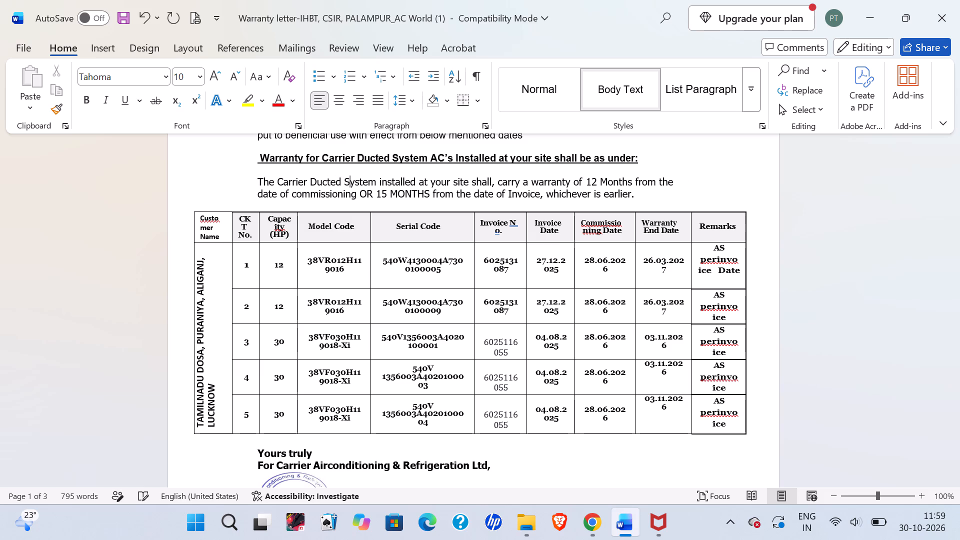
pyautogui.press('Right')
pyautogui.press('Right')
pyautogui.press('Right')
pyautogui.press('Right')
pyautogui.press('Right')
pyautogui.press('space')
pyautogui.write('AC')
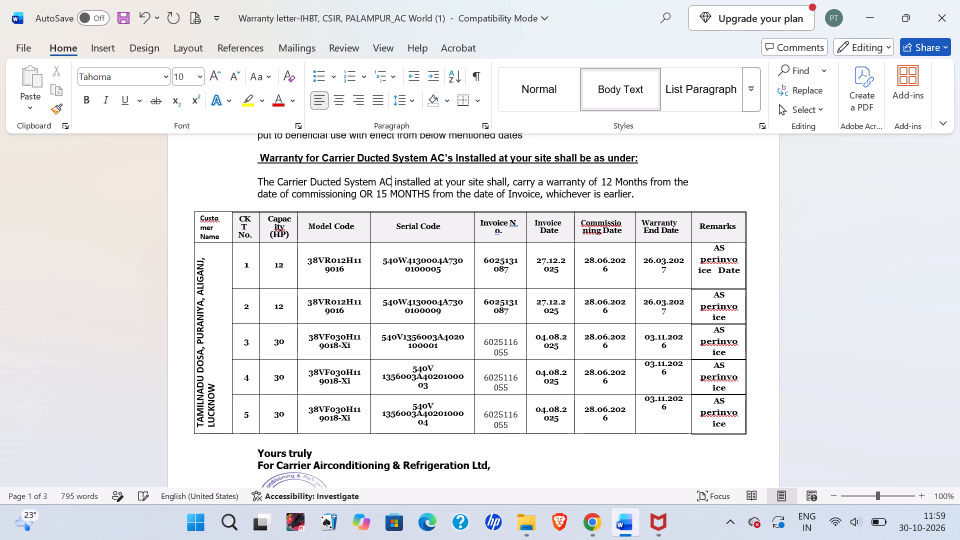
pyautogui.write("'s")
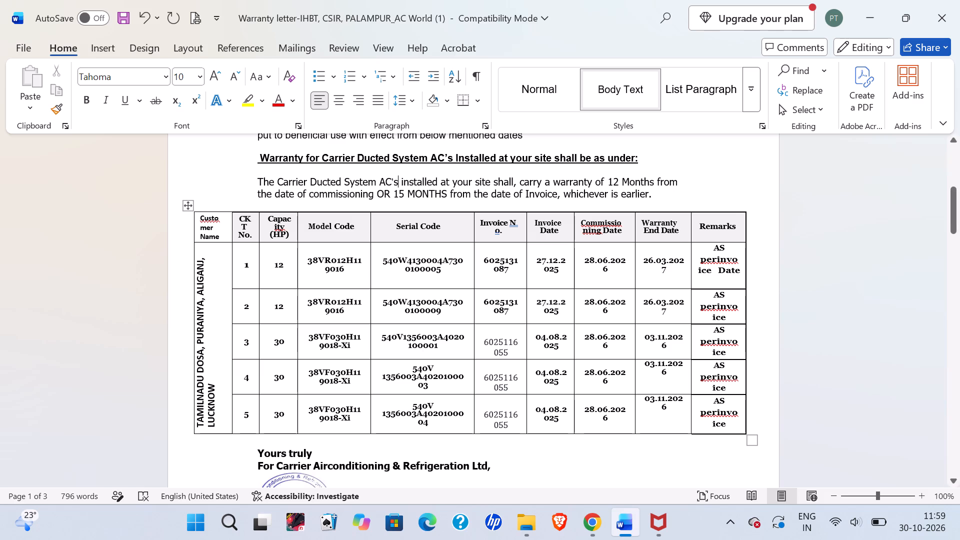
# Try justified alignment on the vertical customer name and address in the equipment table, and set the text to centred.
pyautogui.moveTo(221, 374); pyautogui.dragTo(176, 442)
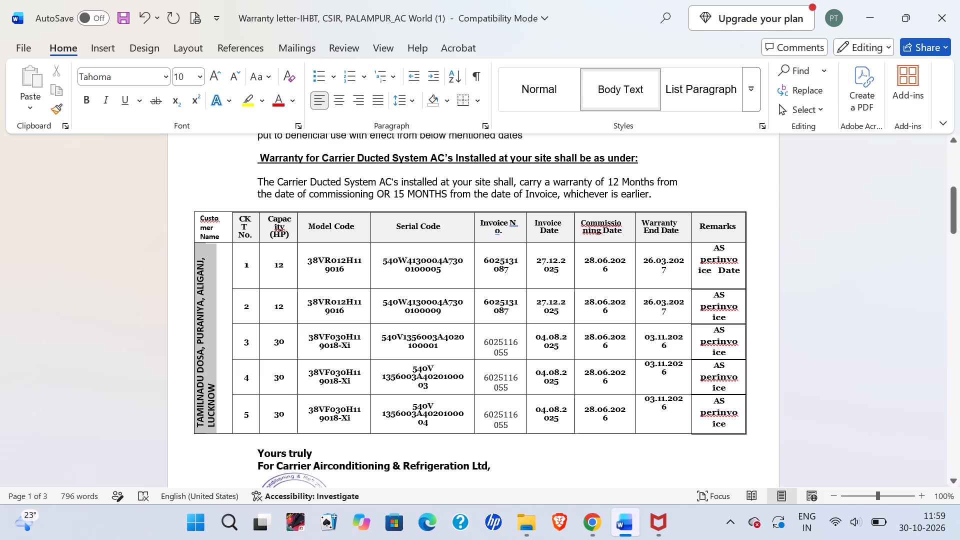
pyautogui.moveTo(176, 442); pyautogui.dragTo(176, 442)
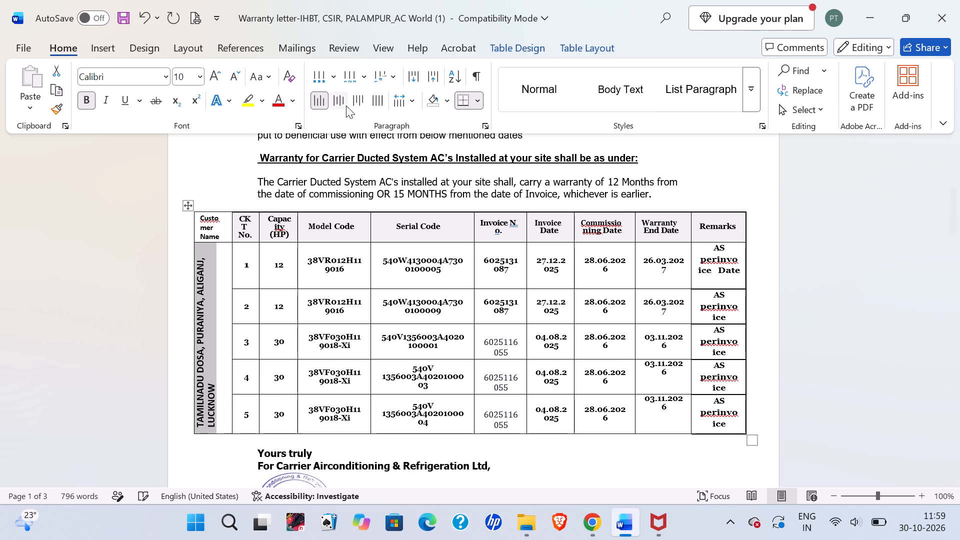
pyautogui.click(340, 100)
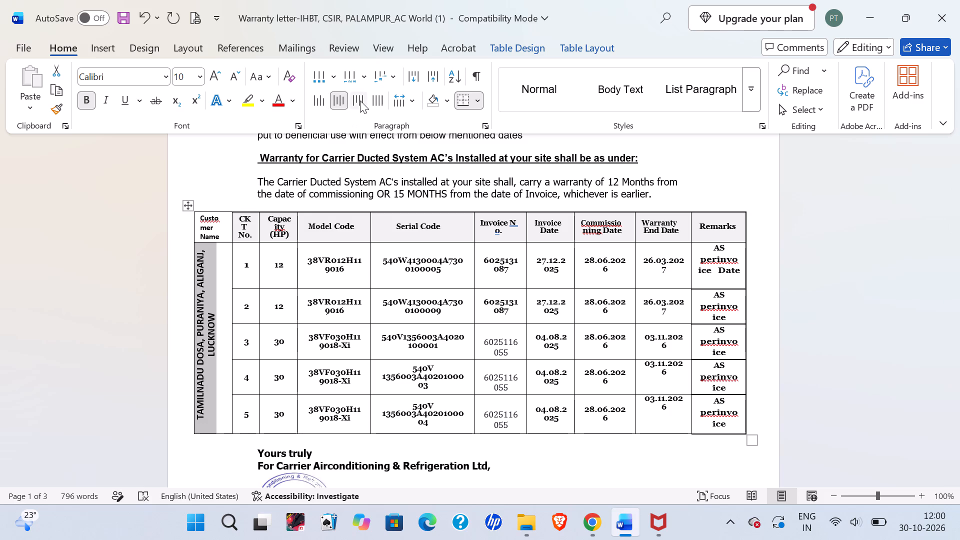
pyautogui.click(383, 101)
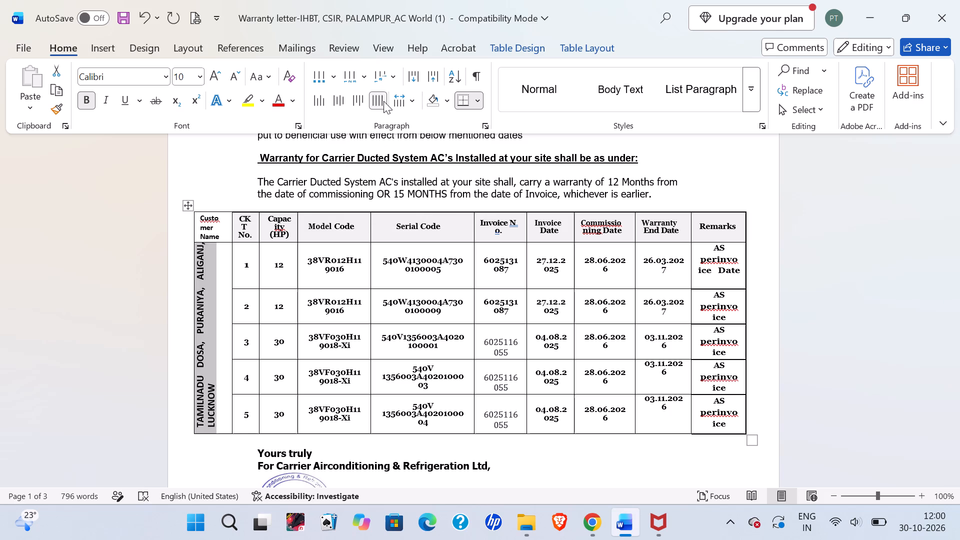
pyautogui.click(383, 101)
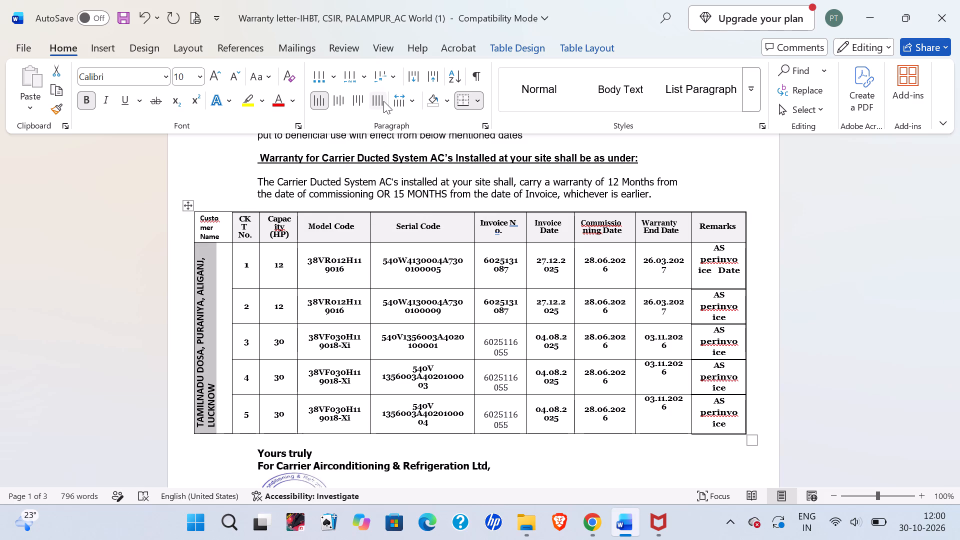
pyautogui.click(342, 99)
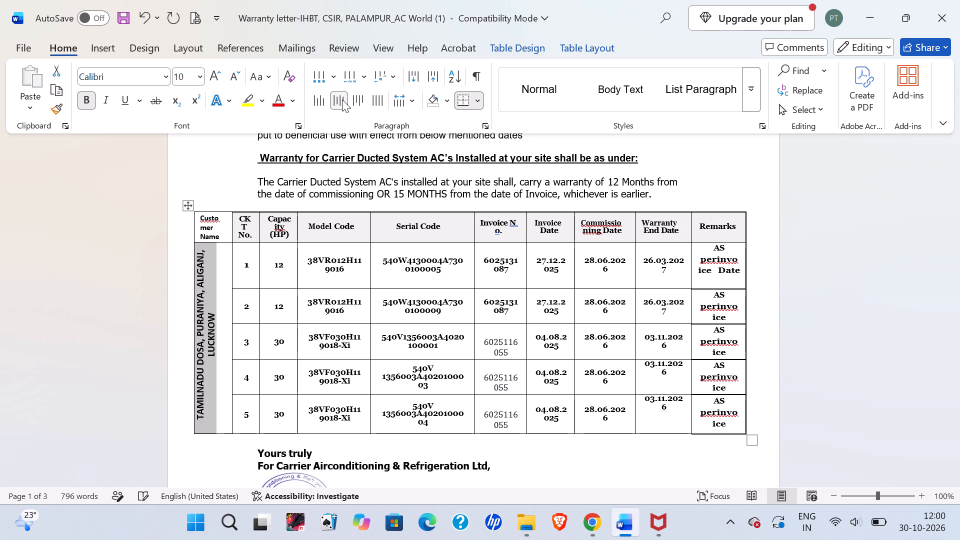
pyautogui.click(196, 278)
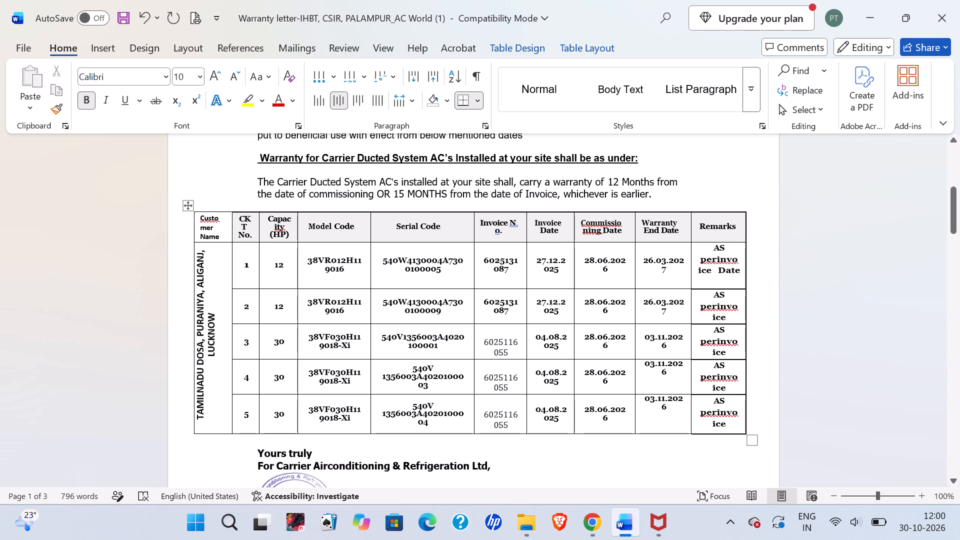
# Insert an empty line before "TAMILNADU DOSA" in the Customer Name cell to shift the vertical text towards the cell's middle.
pyautogui.click(197, 418)
pyautogui.press('Return')
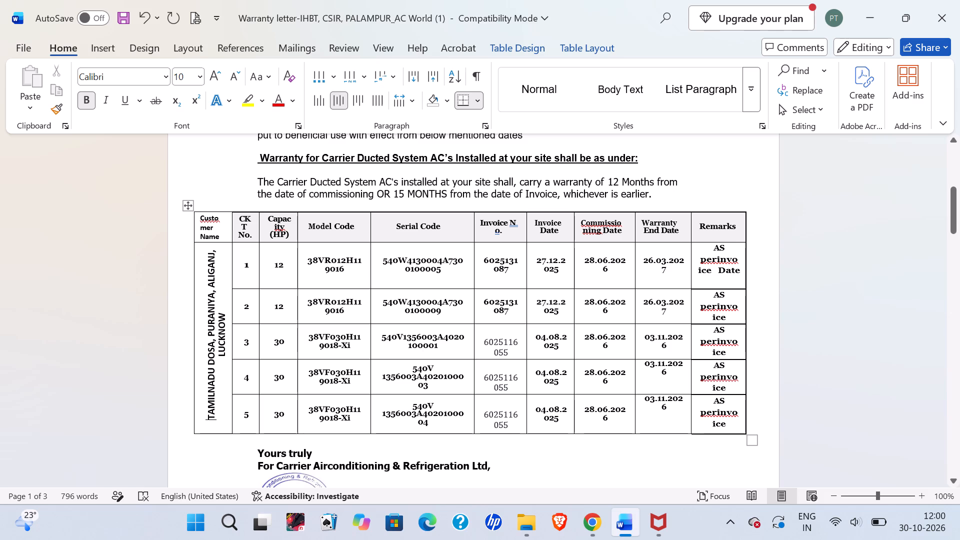
pyautogui.click(266, 258)
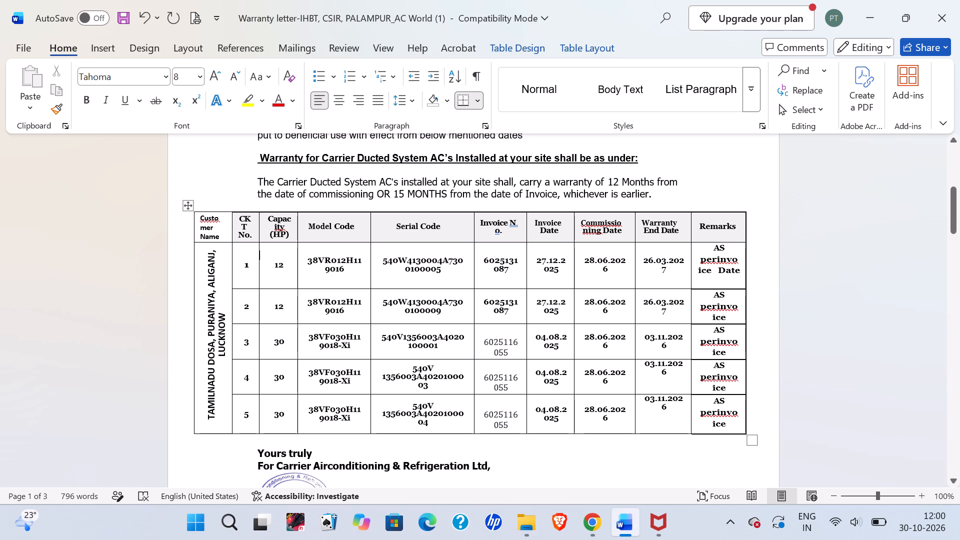
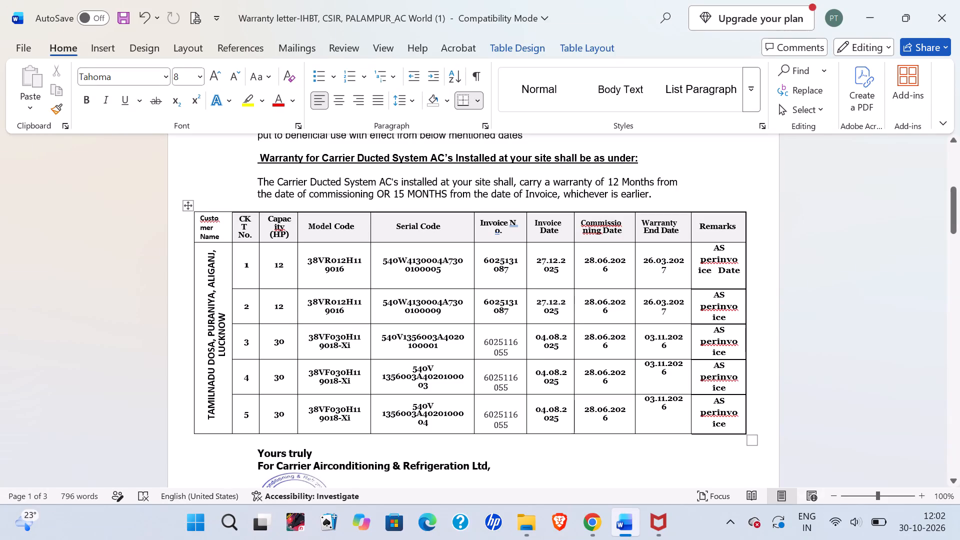
# Change the unit in the equipment table's Capacity heading to (TR).
pyautogui.click(285, 230)
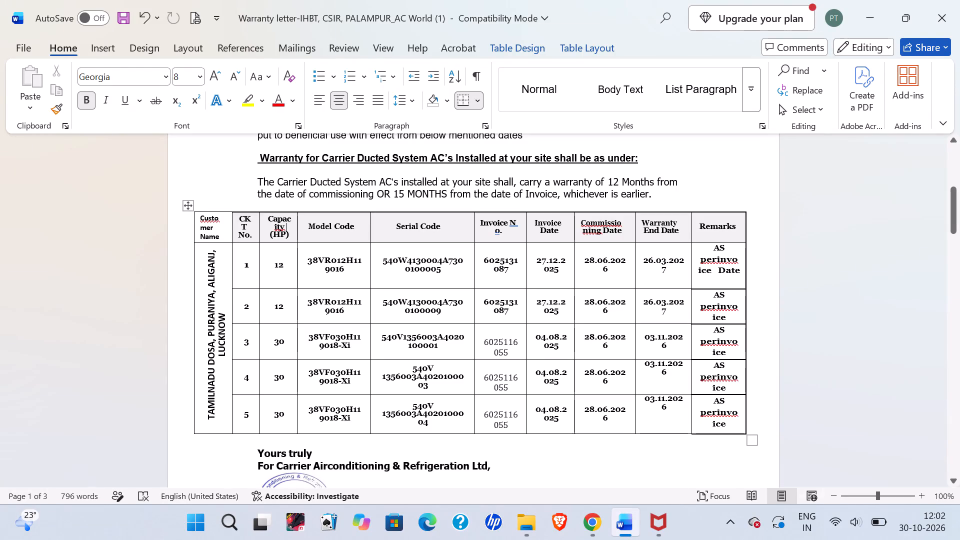
pyautogui.press('Down')
pyautogui.press('BackSpace')
pyautogui.press('BackSpace')
pyautogui.press('t')
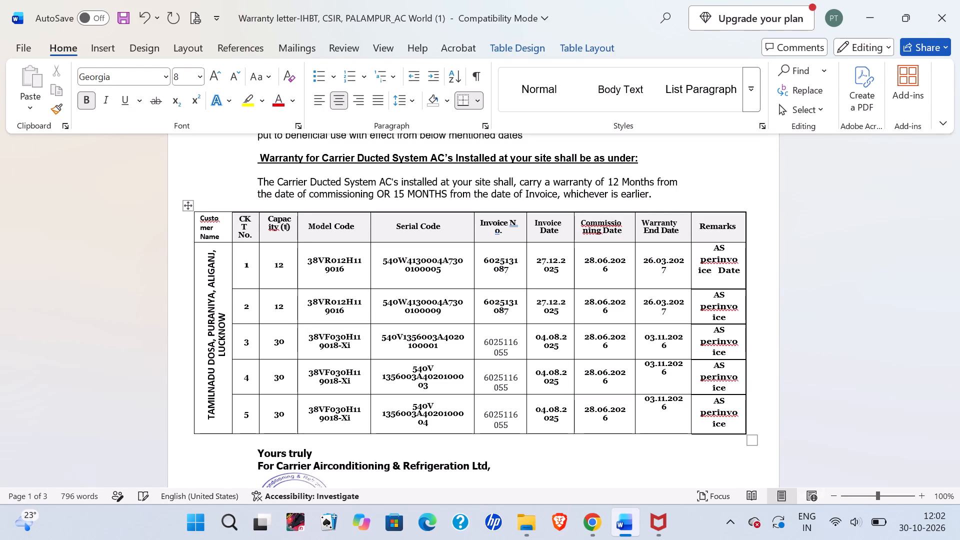
pyautogui.press('BackSpace')
pyautogui.write('TR')
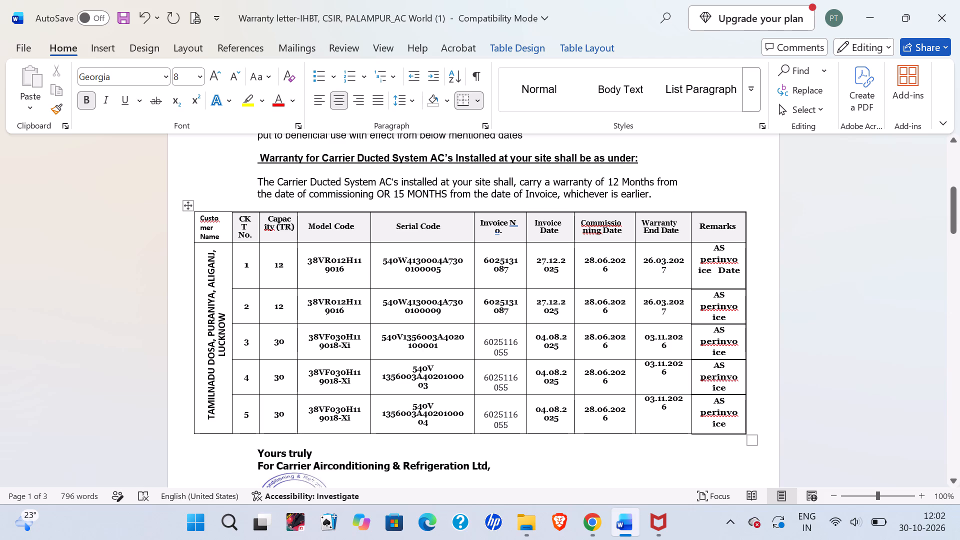
# Set the capacity of equipment rows 1 and 2 to 5.5.
pyautogui.click(284, 268)
pyautogui.press('BackSpace')
pyautogui.press('BackSpace')
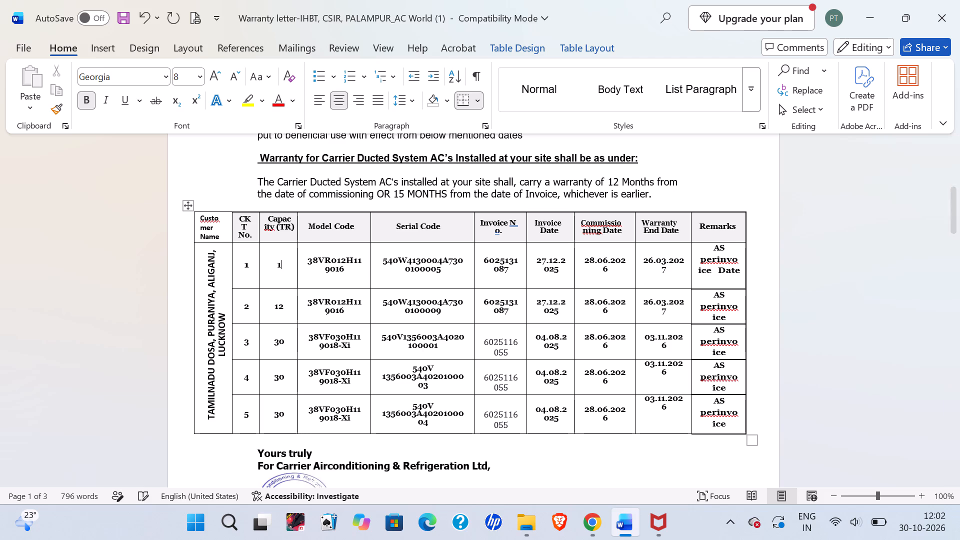
pyautogui.write('5.5')
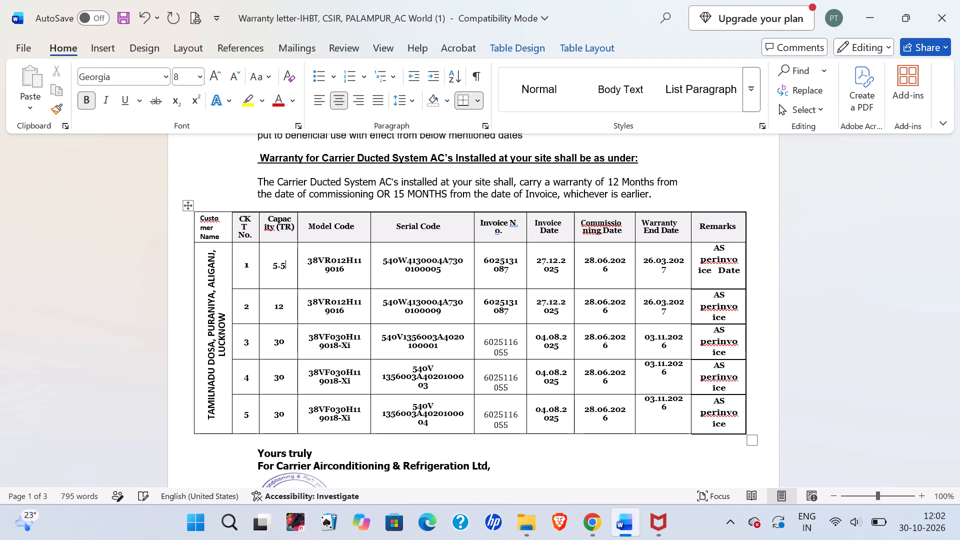
pyautogui.click(284, 300)
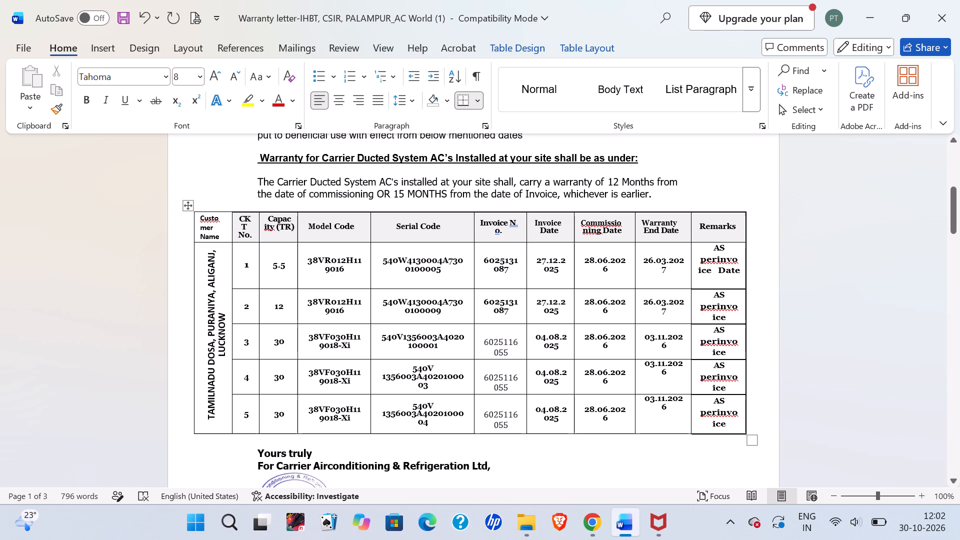
pyautogui.click(282, 305)
pyautogui.press('BackSpace')
pyautogui.press('BackSpace')
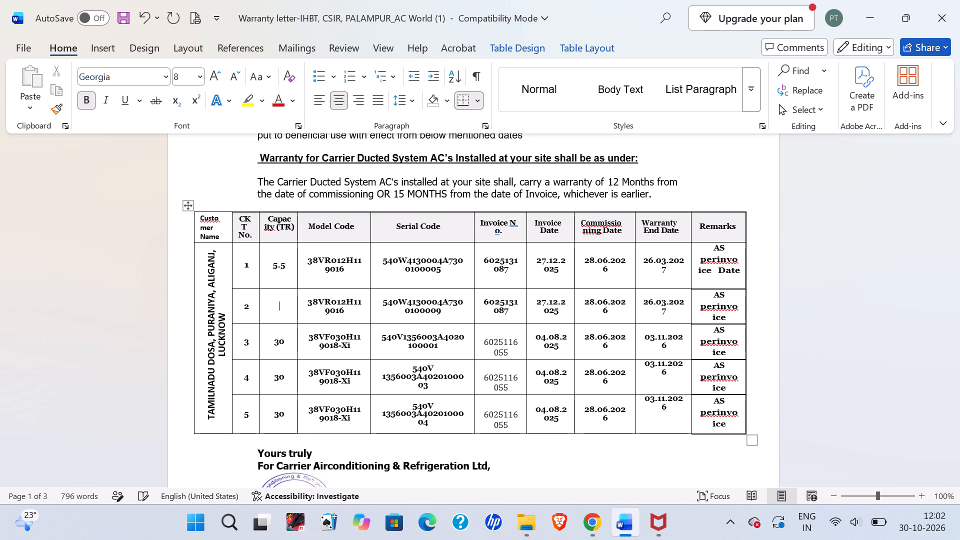
pyautogui.write('5.5')
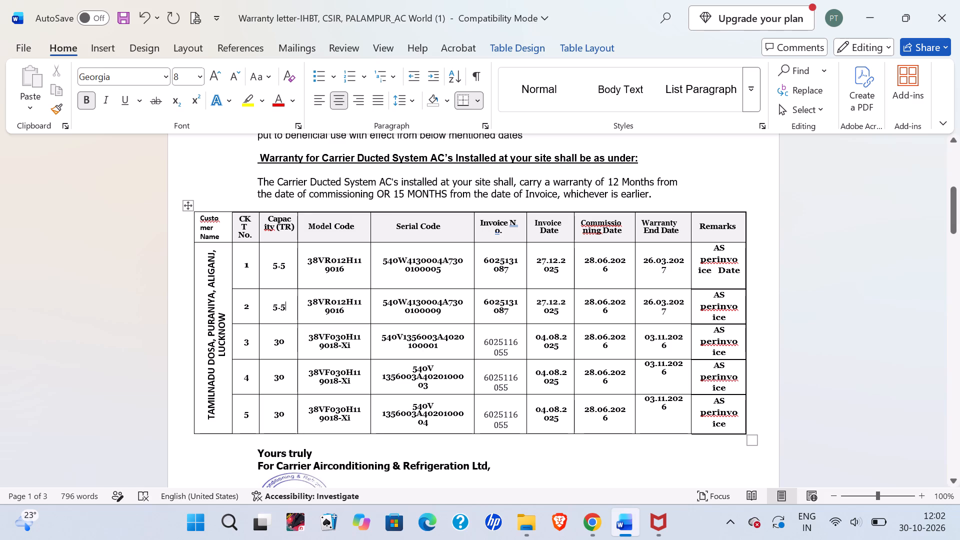
# Clear the contents of equipment rows 3 to 5 from the Capacity column through the Remarks column.
pyautogui.moveTo(270, 339); pyautogui.dragTo(500, 330)
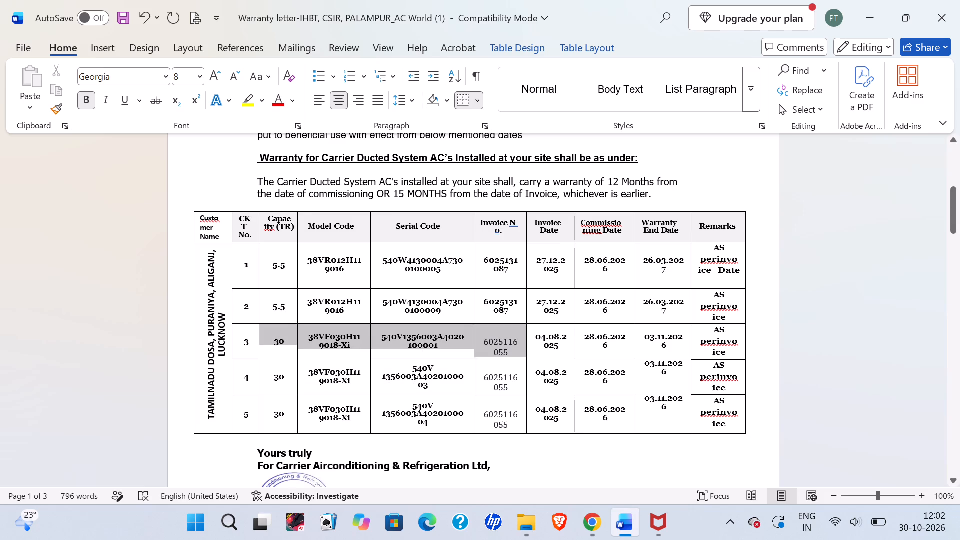
pyautogui.moveTo(500, 330); pyautogui.dragTo(505, 334)
pyautogui.hotkey('shift', 'Down')
pyautogui.hotkey('shift', 'Down')
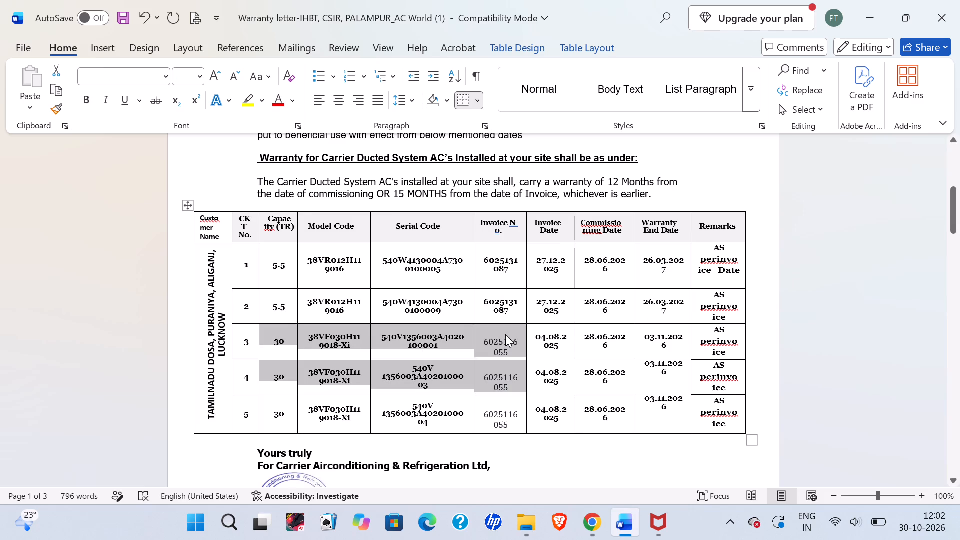
pyautogui.hotkey('shift', 'Right')
pyautogui.hotkey('shift', 'Right')
pyautogui.hotkey('shift', 'Right')
pyautogui.hotkey('shift', 'Right')
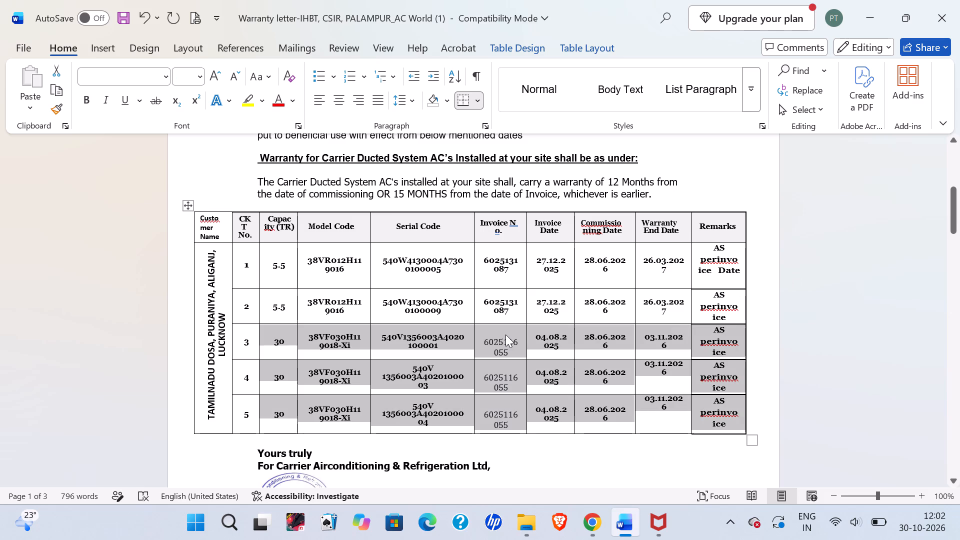
pyautogui.press('Delete')
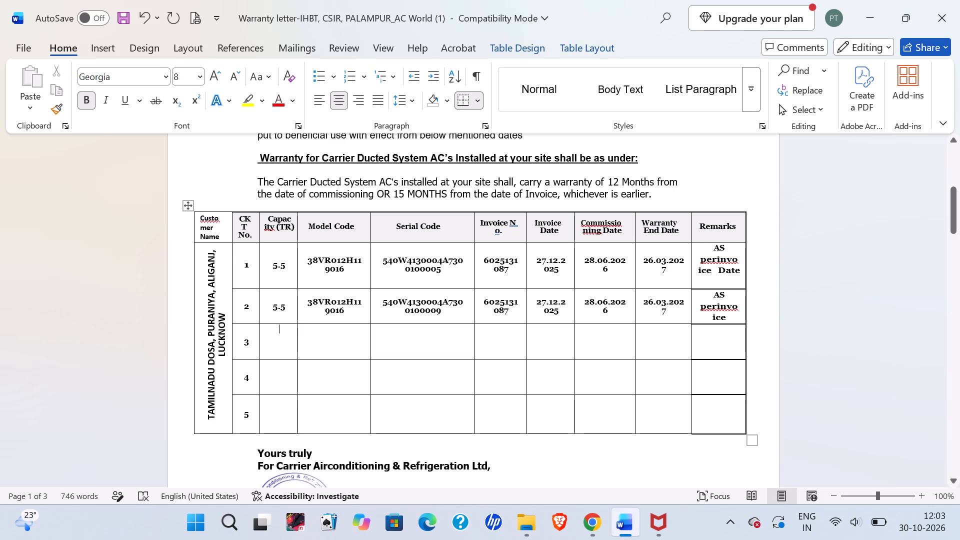
# Apply All Borders to the entire equipment table.
pyautogui.scroll(-2, 514, 382)
pyautogui.scroll(2, 514, 382)
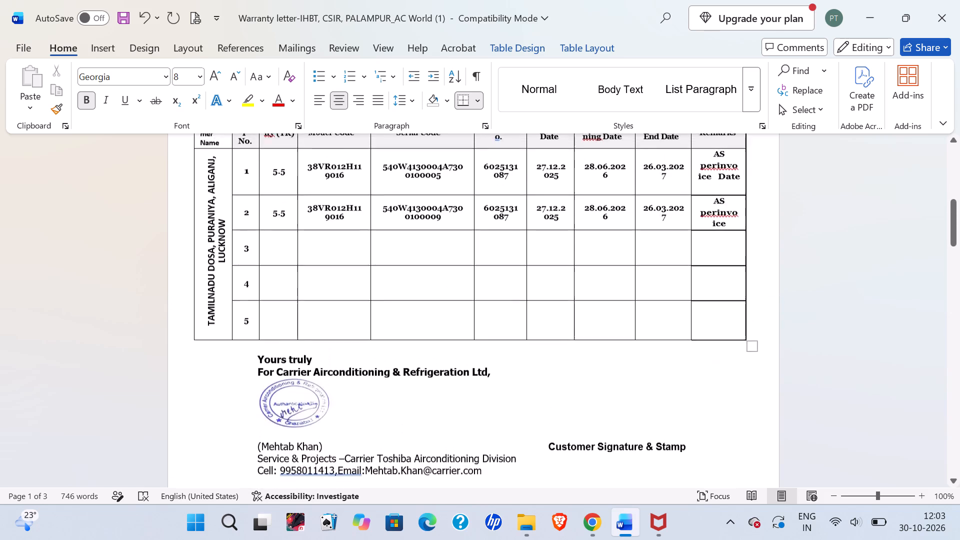
pyautogui.scroll(2, 514, 382)
pyautogui.scroll(-1, 514, 382)
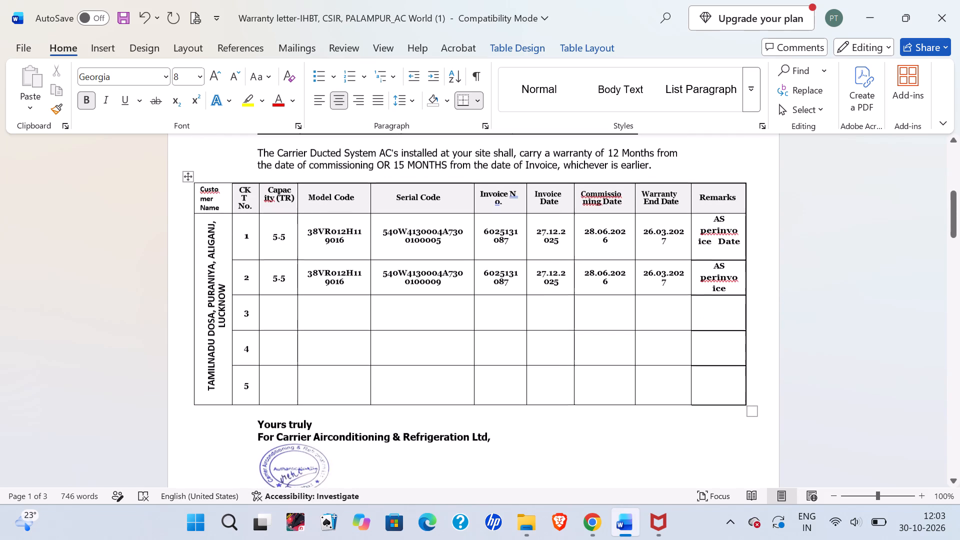
pyautogui.moveTo(218, 202); pyautogui.dragTo(368, 225)
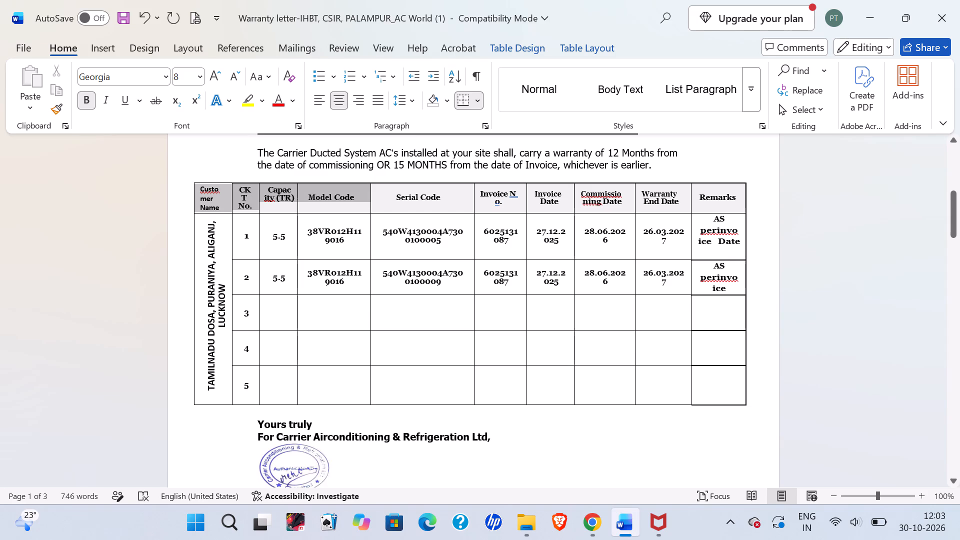
pyautogui.moveTo(368, 225); pyautogui.dragTo(685, 340)
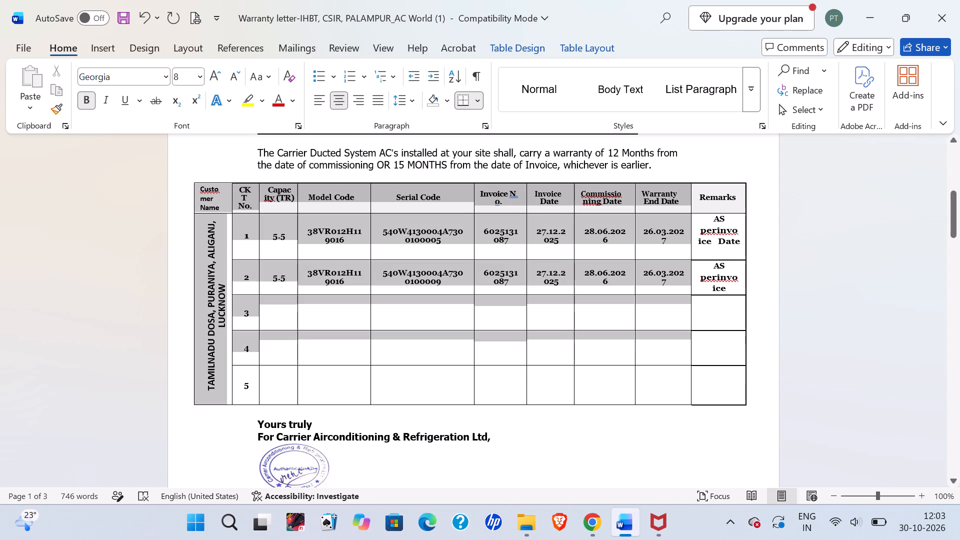
pyautogui.moveTo(685, 340); pyautogui.dragTo(712, 393)
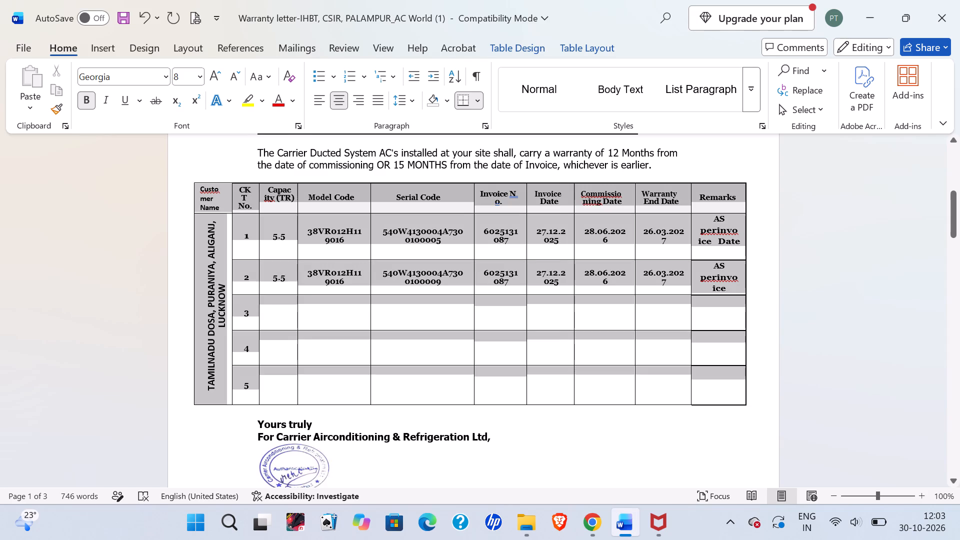
pyautogui.moveTo(712, 393); pyautogui.dragTo(715, 397)
pyautogui.moveTo(715, 397); pyautogui.dragTo(728, 396)
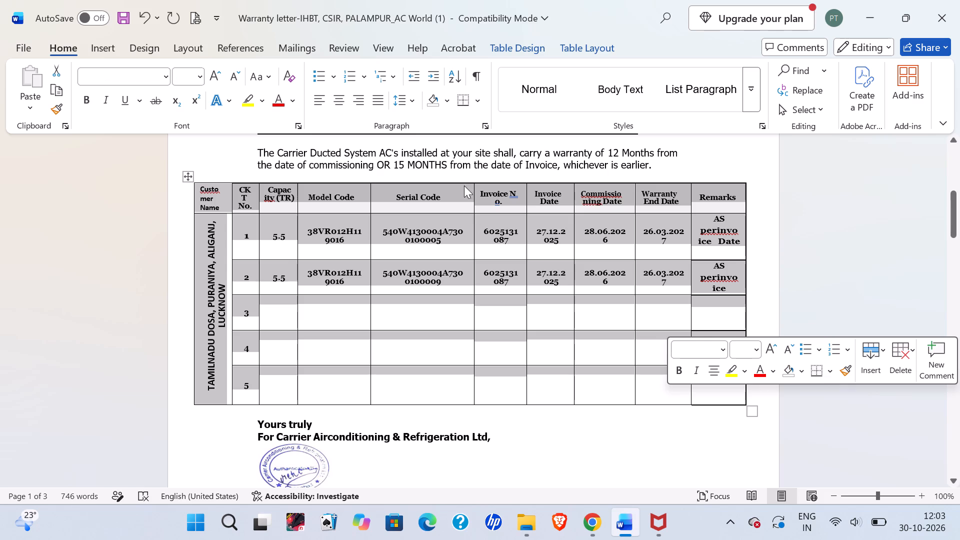
pyautogui.click(477, 99)
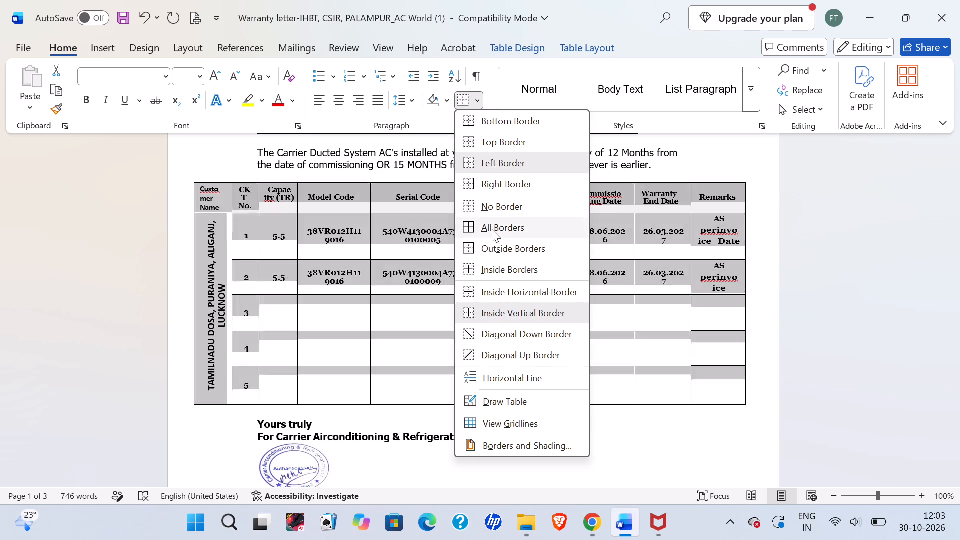
pyautogui.click(492, 229)
pyautogui.click(625, 311)
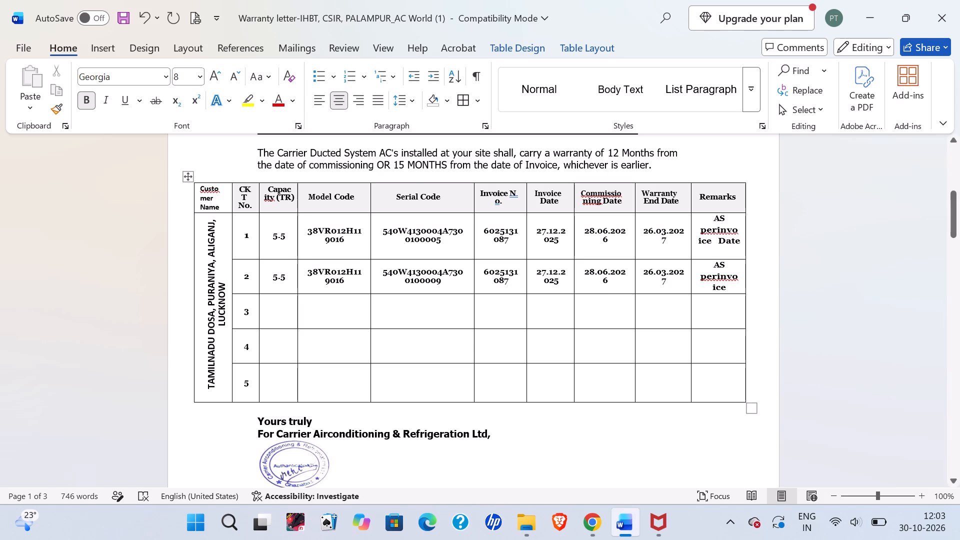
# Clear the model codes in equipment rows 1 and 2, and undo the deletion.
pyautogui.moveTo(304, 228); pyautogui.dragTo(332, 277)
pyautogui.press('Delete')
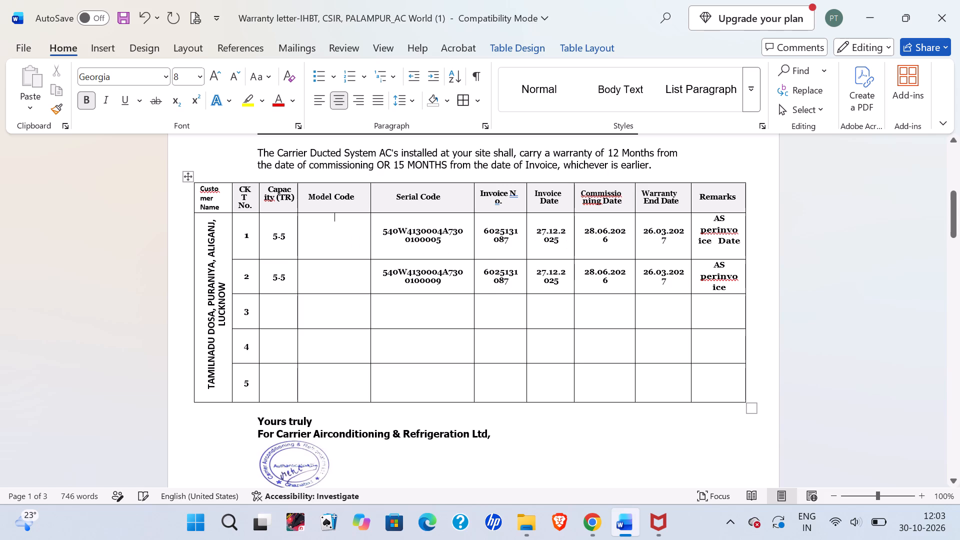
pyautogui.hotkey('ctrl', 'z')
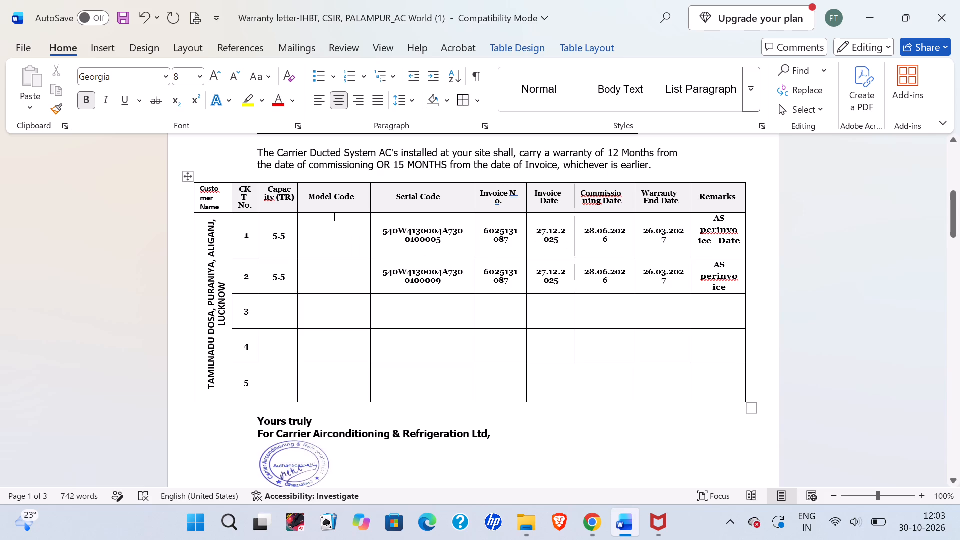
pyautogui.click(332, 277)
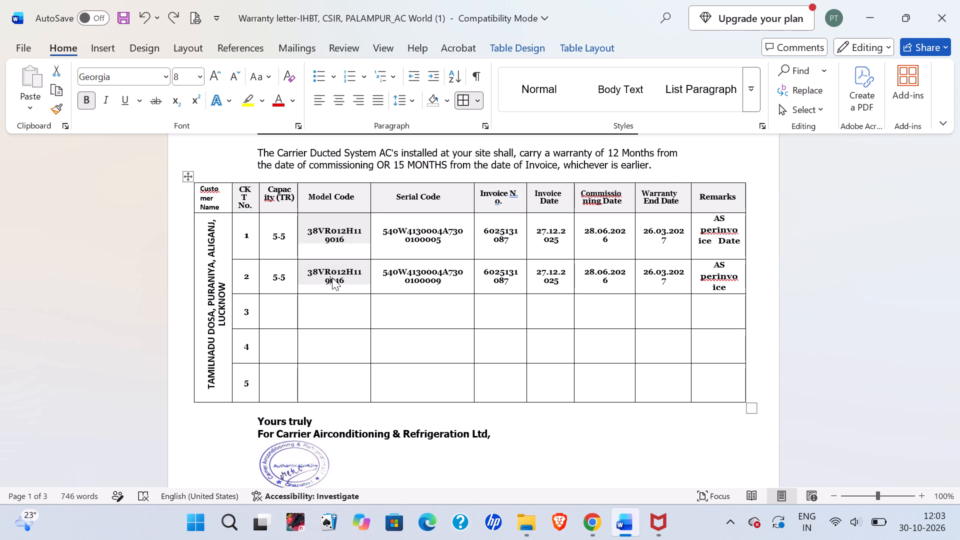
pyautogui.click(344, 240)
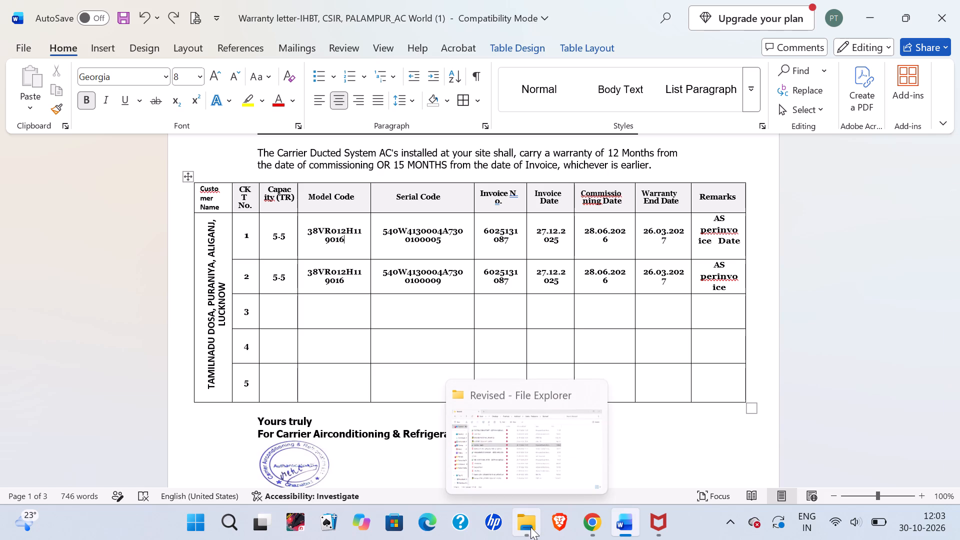
# Switch to File Explorer and open the Tax Invoice-1 workbook from Six Sigma Engineers' INVOICE subfolder Tax Invoice FY 25-26 to consult its product lines.
pyautogui.click(518, 441)
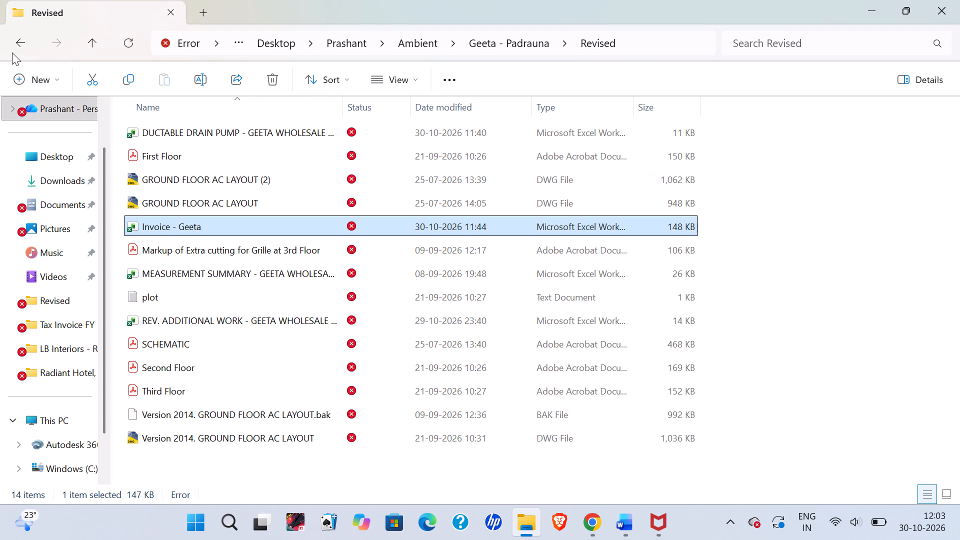
pyautogui.doubleClick(14, 52)
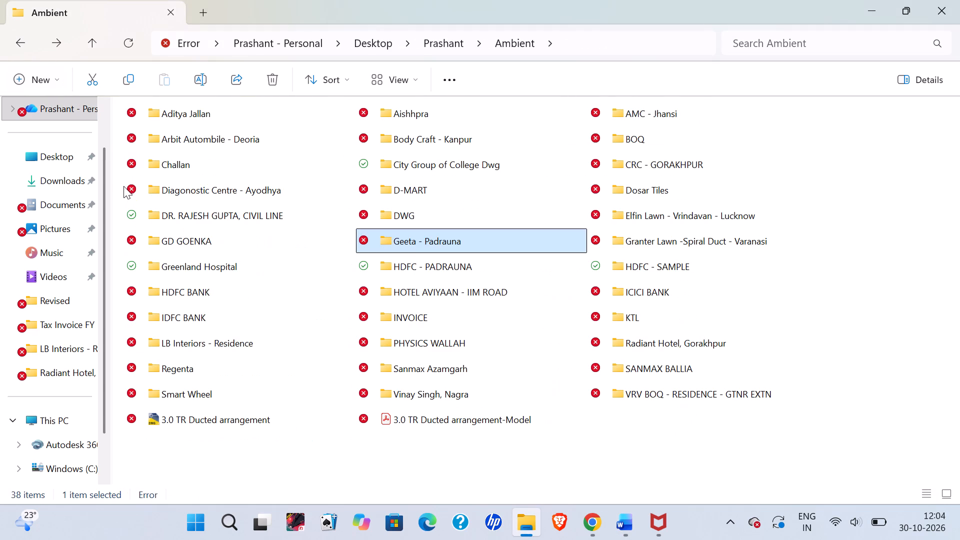
pyautogui.click(23, 46)
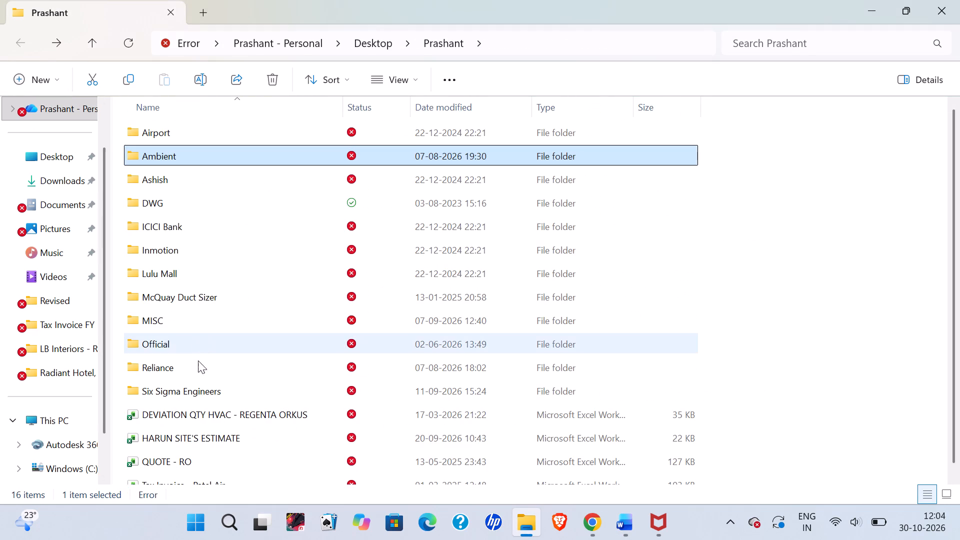
pyautogui.doubleClick(195, 389)
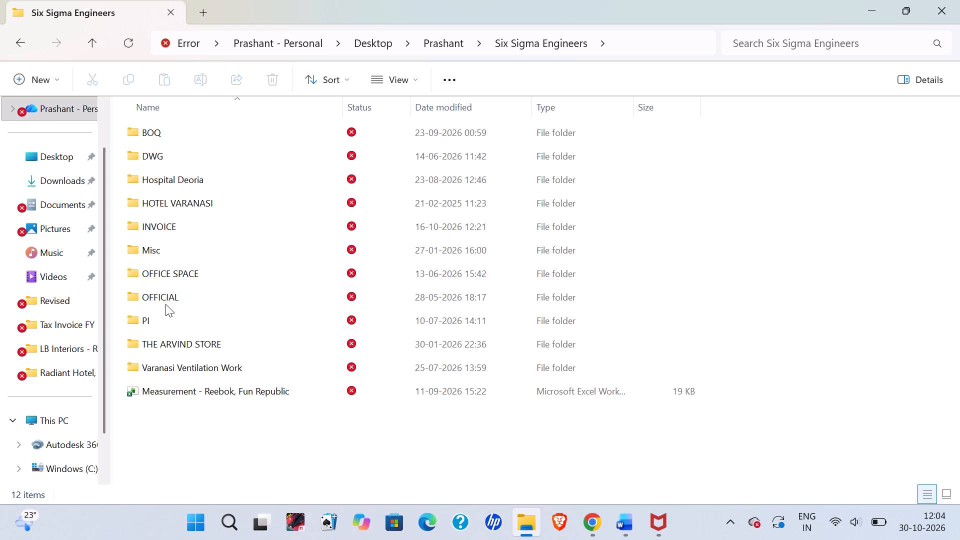
pyautogui.doubleClick(158, 224)
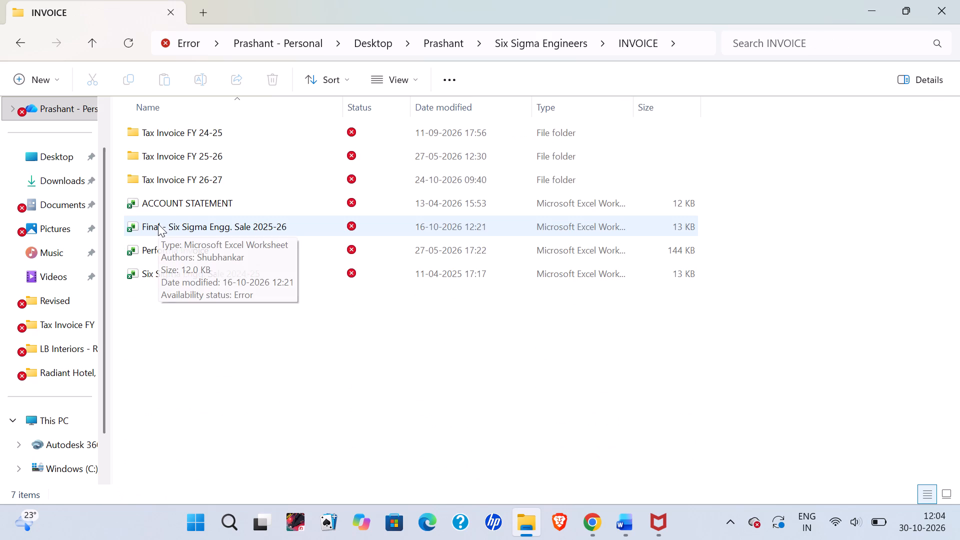
pyautogui.click(182, 177)
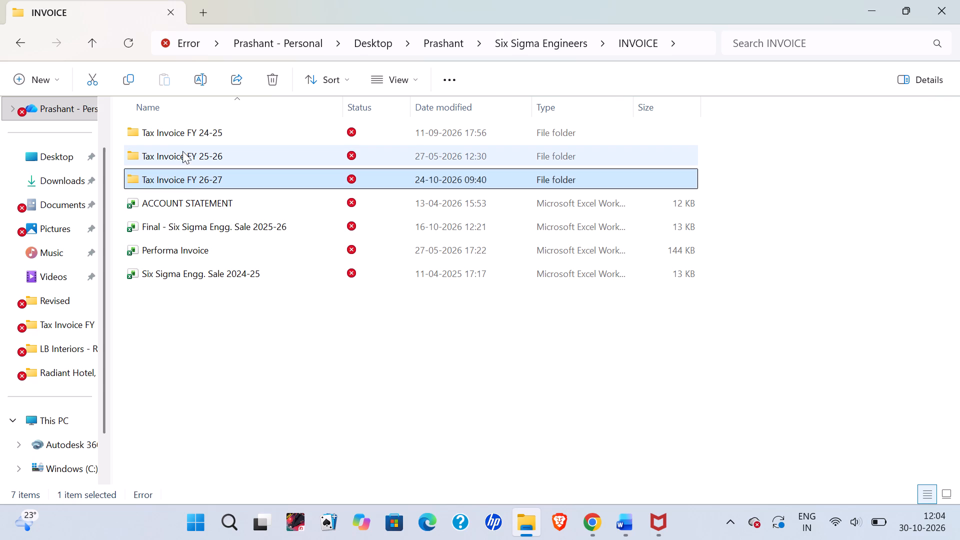
pyautogui.doubleClick(182, 151)
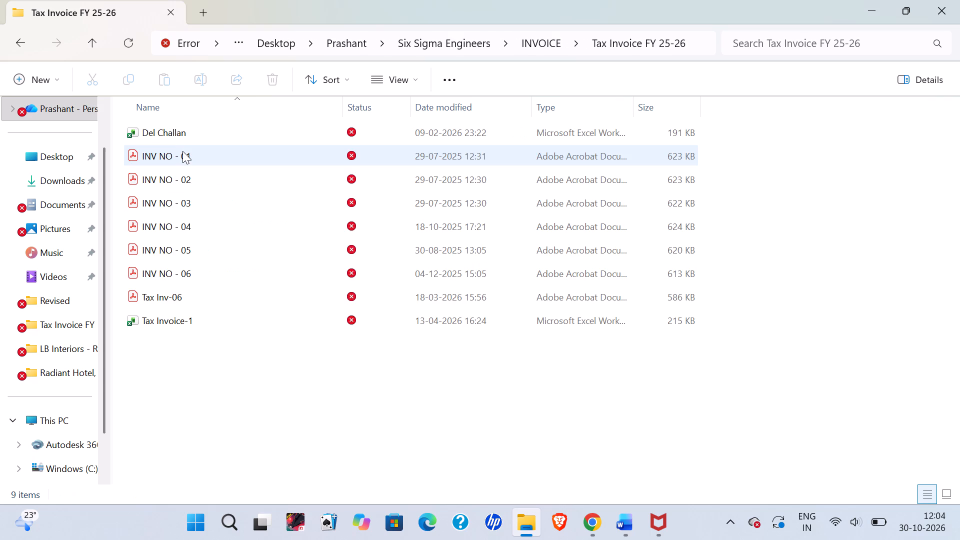
pyautogui.doubleClick(162, 318)
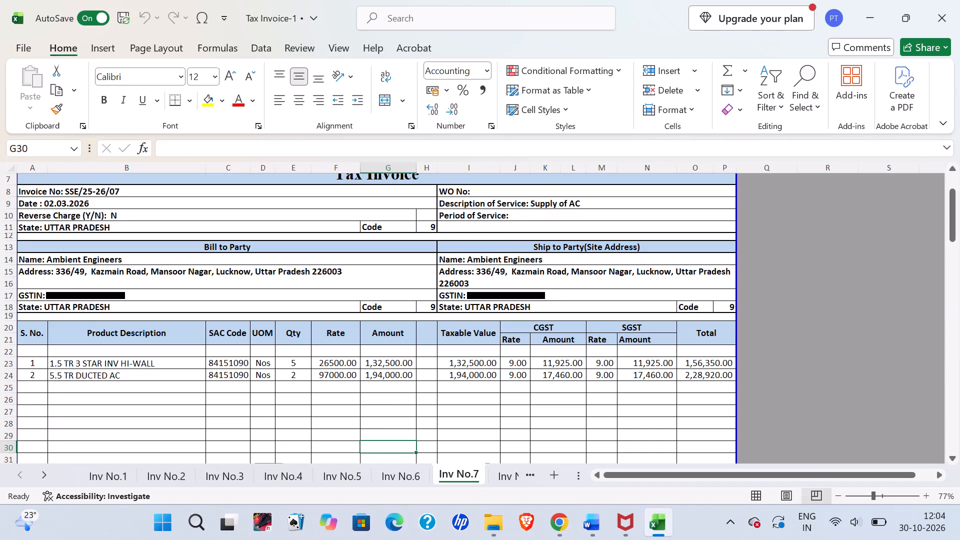
pyautogui.click(185, 367)
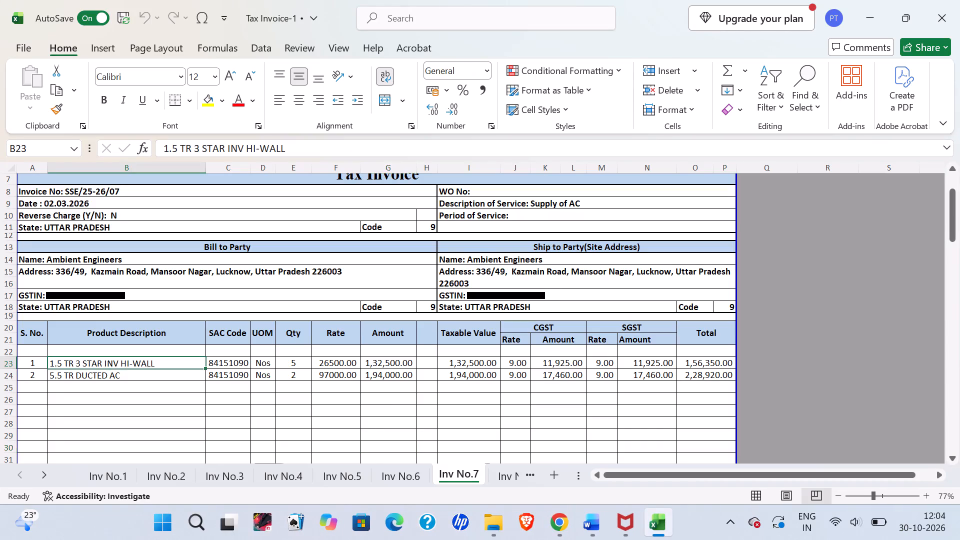
# Examine the 5.5 TR DUCTED AC line on the Inv No.7 sheet, from its serial number across to the tax columns.
pyautogui.click(164, 373)
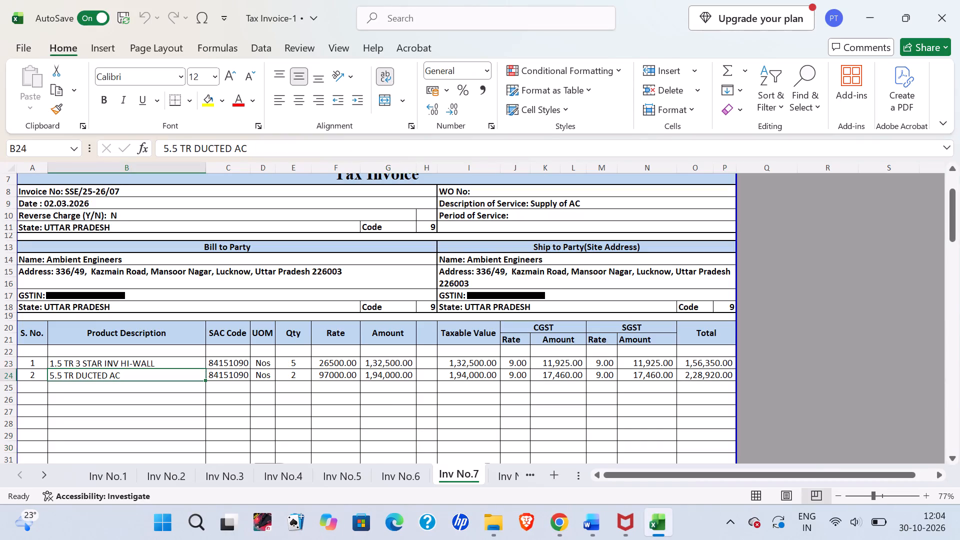
pyautogui.press('Right')
pyautogui.press('Right')
pyautogui.press('Right')
pyautogui.press('Right')
pyautogui.press('Right')
pyautogui.press('Right')
pyautogui.press('Right')
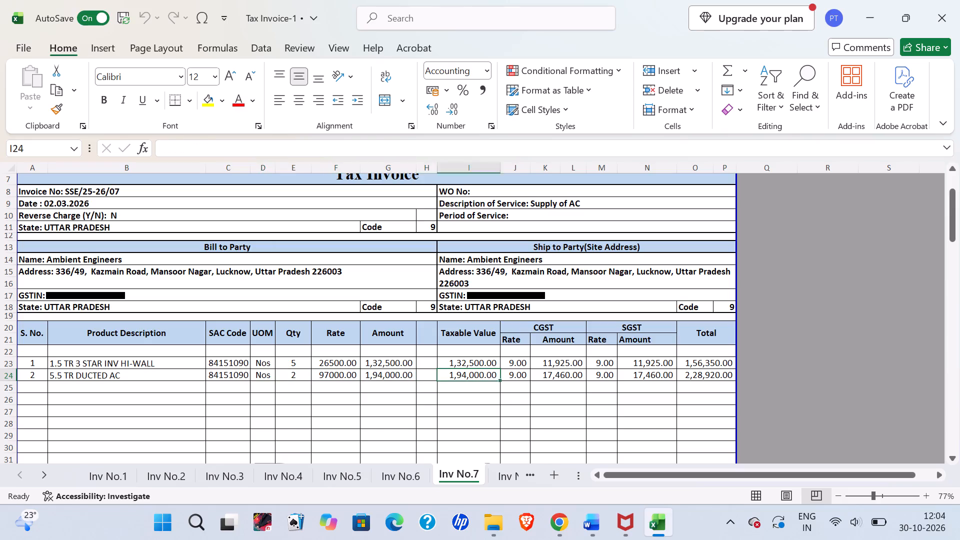
pyautogui.press('Right')
pyautogui.press('Right')
pyautogui.press('Right')
pyautogui.press('Right')
pyautogui.press('Right')
pyautogui.press('Left')
pyautogui.press('Left')
pyautogui.press('Left')
pyautogui.press('Left')
pyautogui.press('Left')
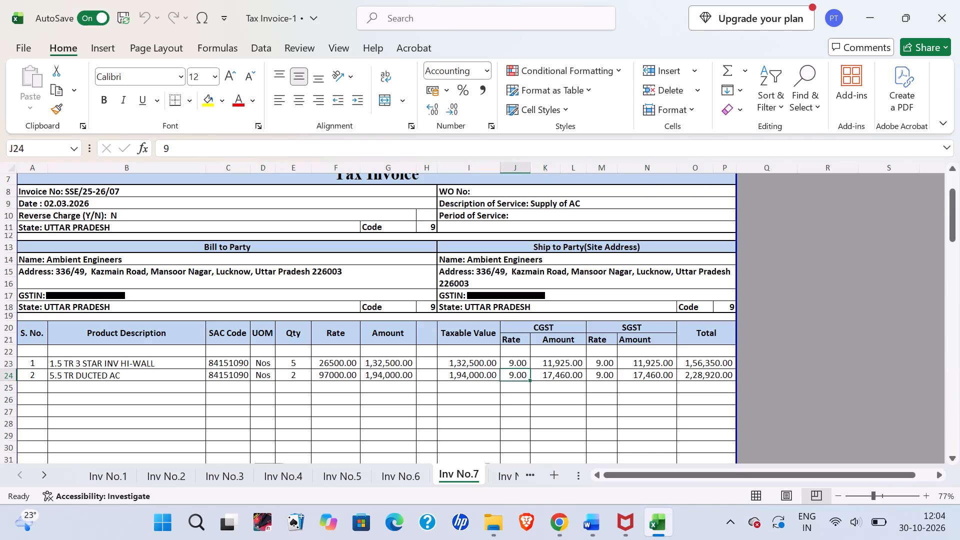
pyautogui.press('Left')
pyautogui.press('Left')
pyautogui.press('Left')
pyautogui.press('Left')
pyautogui.press('Left')
pyautogui.press('Left')
pyautogui.press('Left')
pyautogui.press('Left')
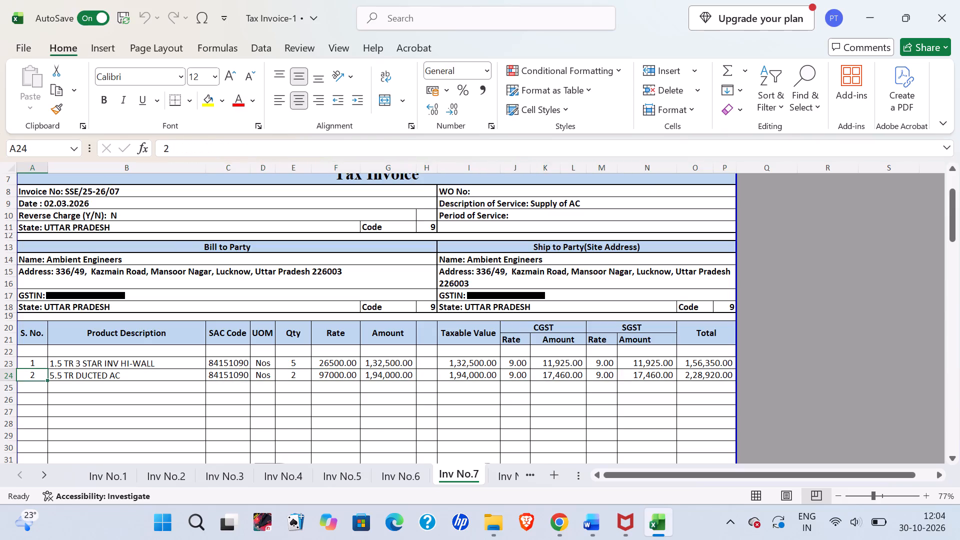
pyautogui.press('Right')
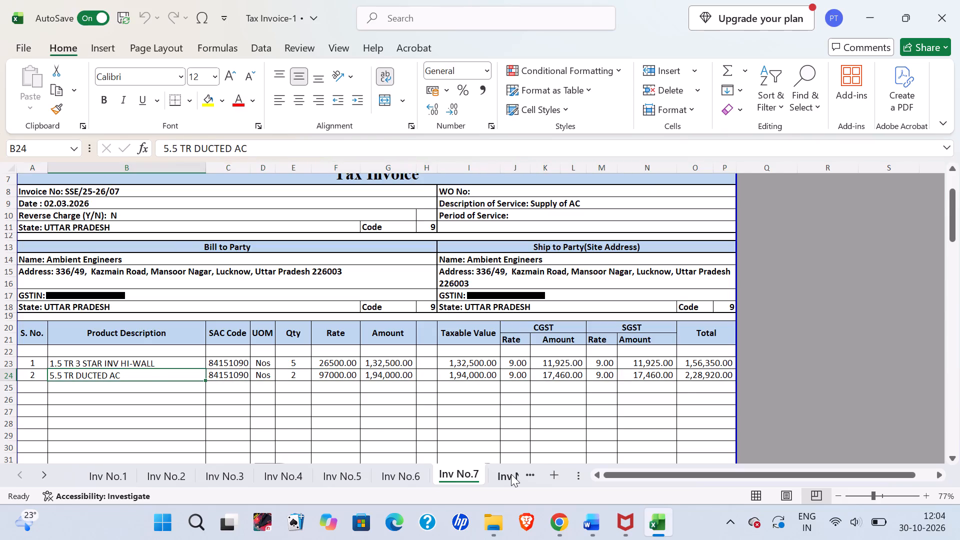
# Review the customer and product details on the Inv No. and Inv No.6 sheets, returning to Inv No.7.
pyautogui.click(511, 474)
pyautogui.scroll(-1, 447, 385)
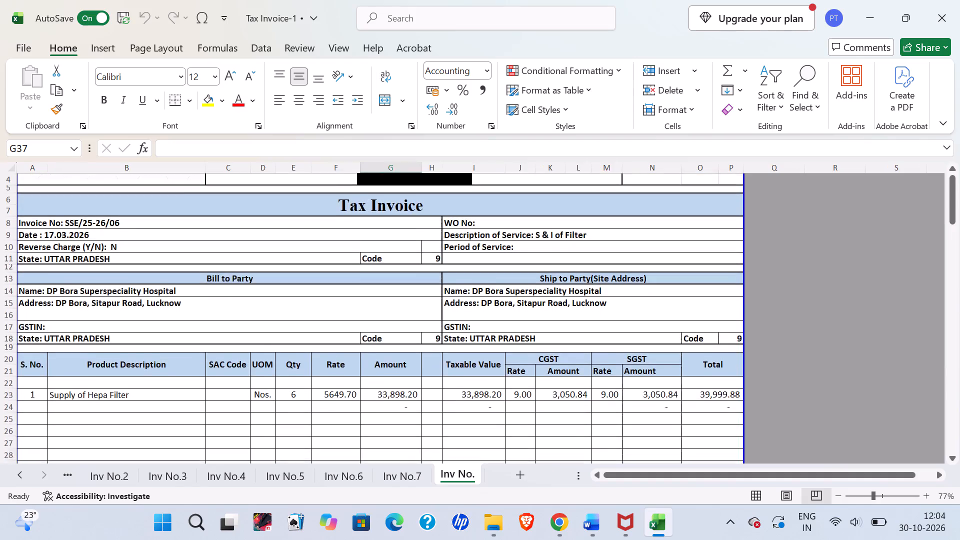
pyautogui.scroll(-1, 447, 385)
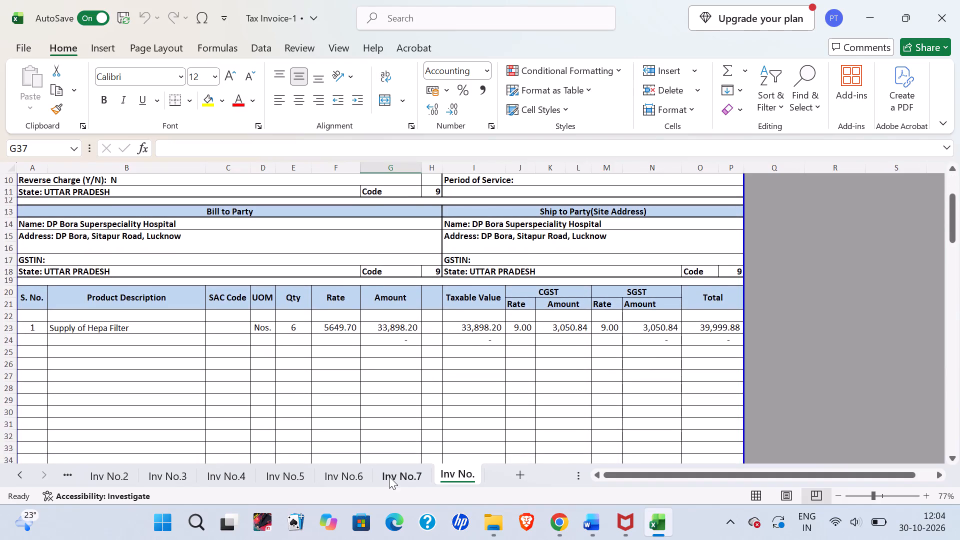
pyautogui.click(389, 476)
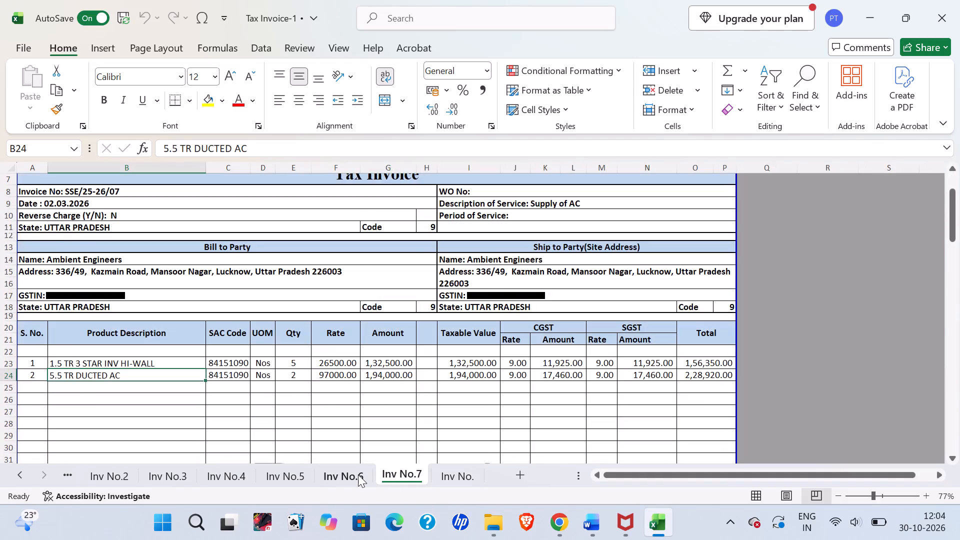
pyautogui.click(349, 475)
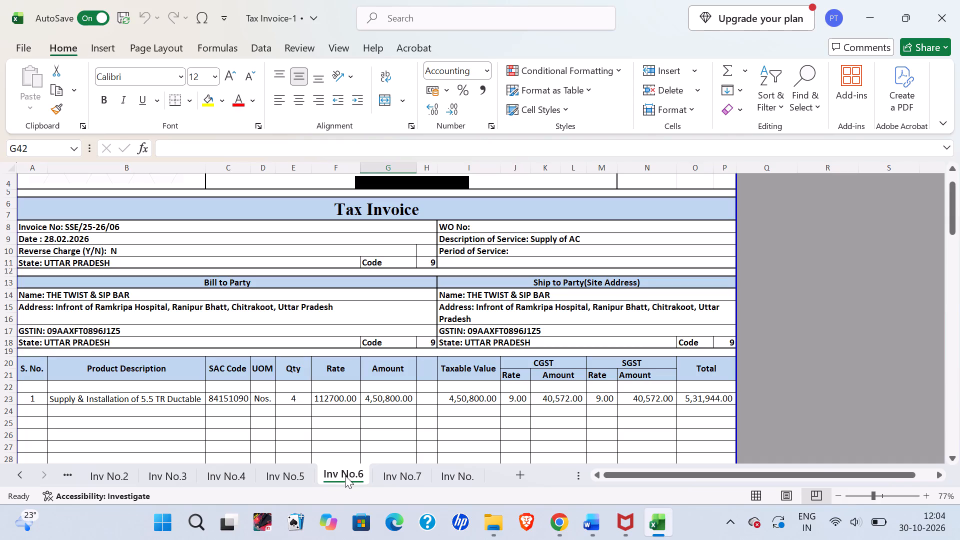
pyautogui.click(390, 479)
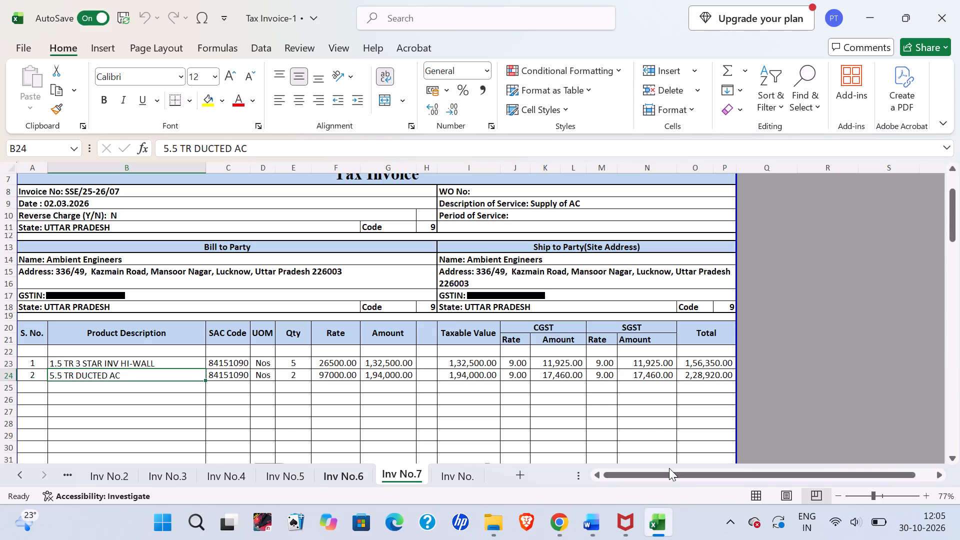
# Switch back to the warranty letter in Word.
pyautogui.click(650, 525)
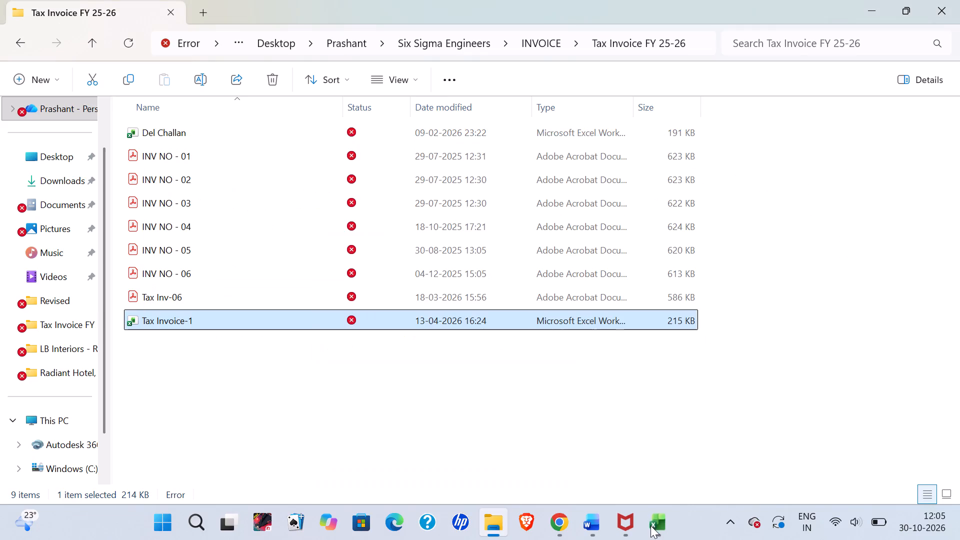
pyautogui.click(650, 525)
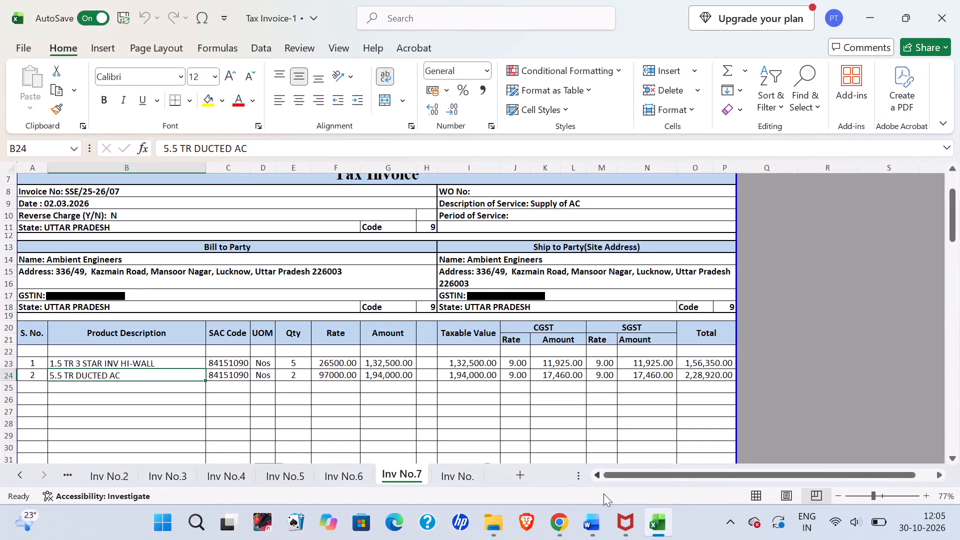
pyautogui.click(595, 524)
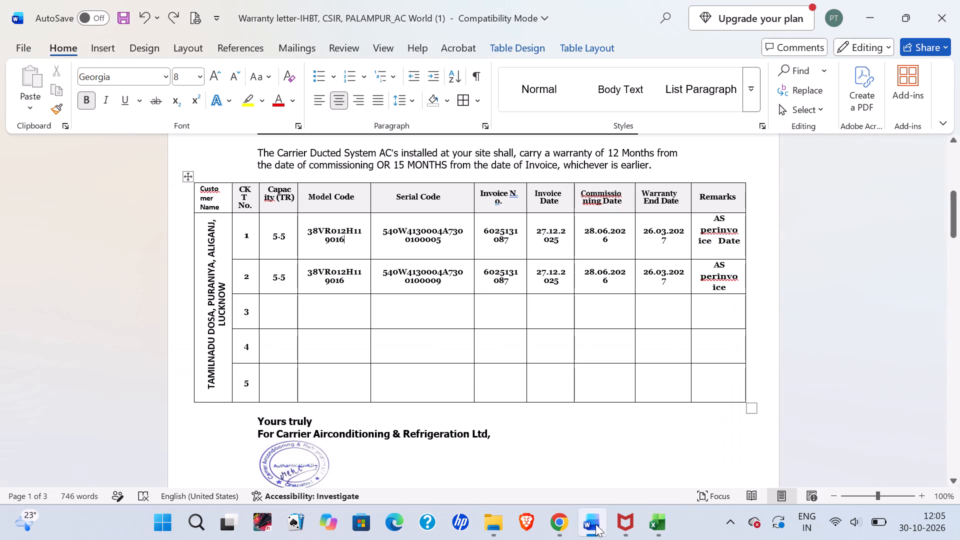
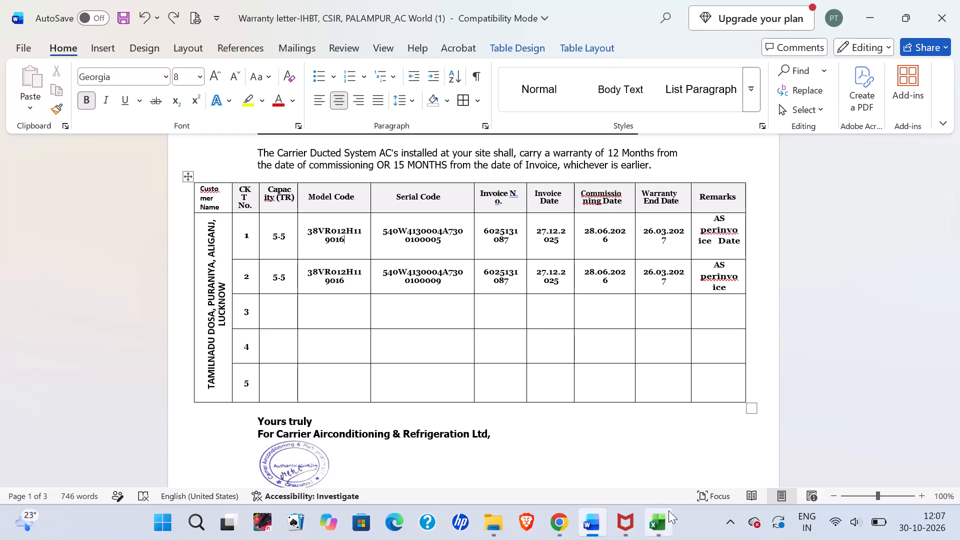
# Switch to Excel and close the Tax Invoice-1 workbook, returning to the warranty letter in Word.
pyautogui.click(643, 450)
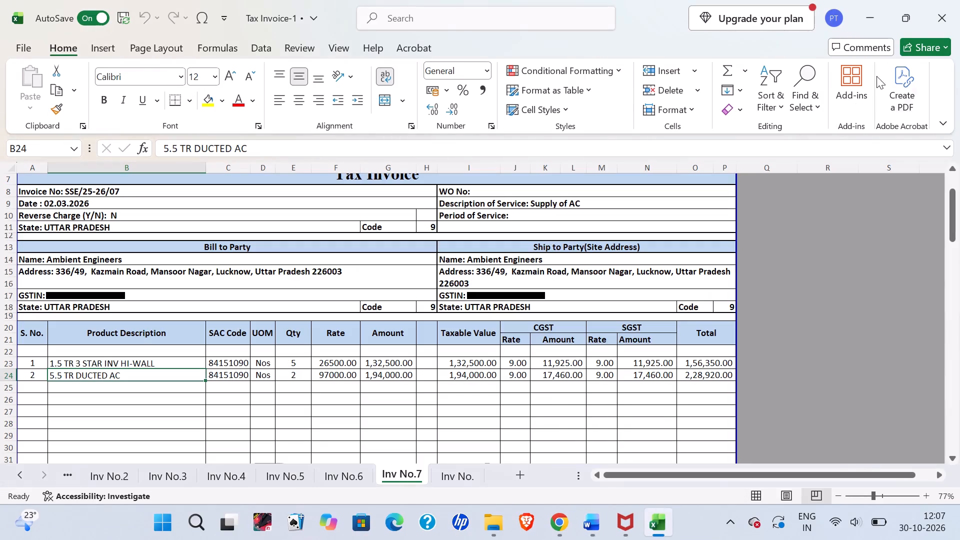
pyautogui.click(951, 9)
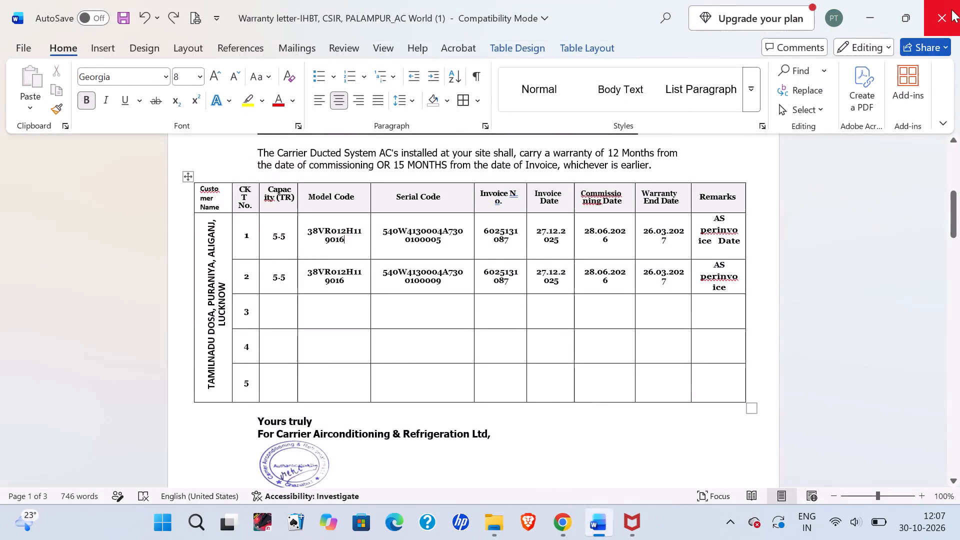
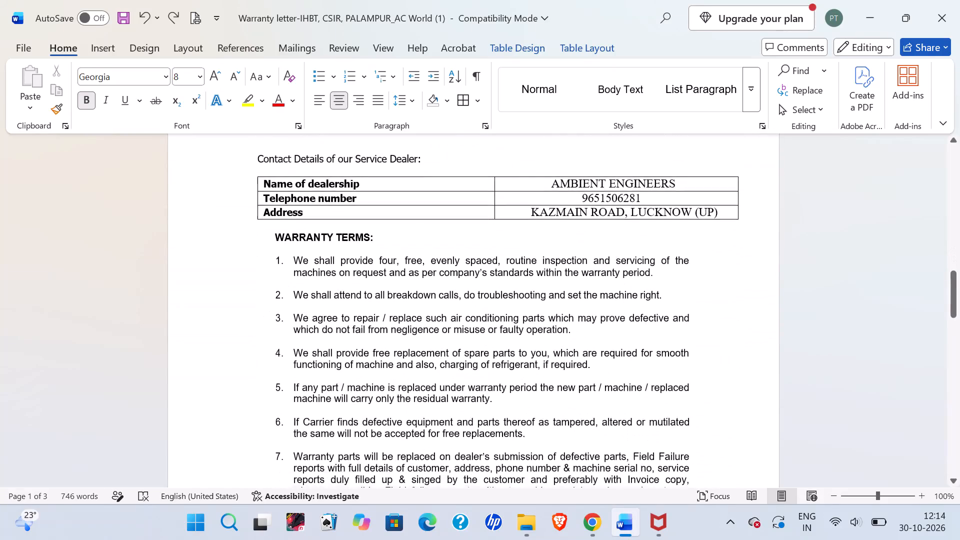
# Review the warranty letter's terms, escalation matrix and signature block, and recheck the opening details and equipment table.
pyautogui.scroll(-6, 459, 247)
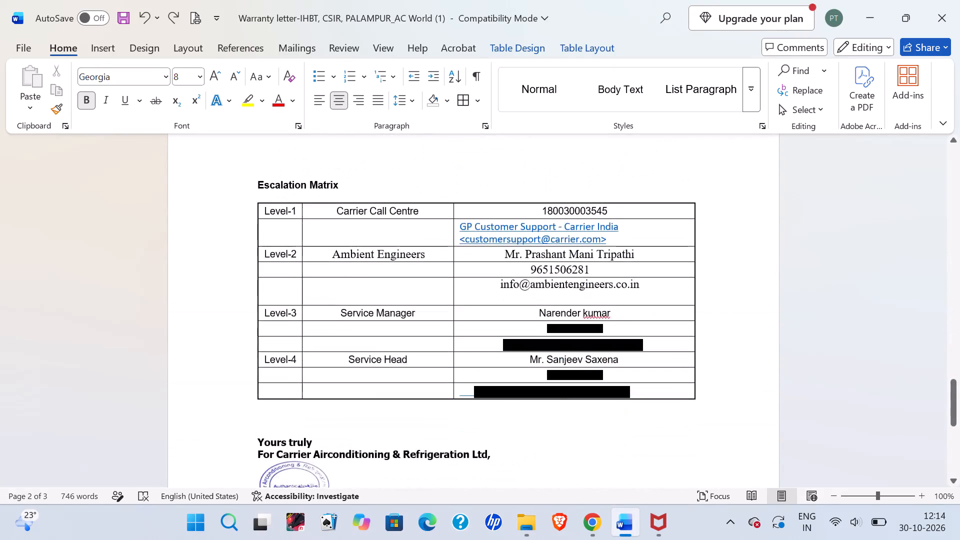
pyautogui.scroll(-2, 459, 247)
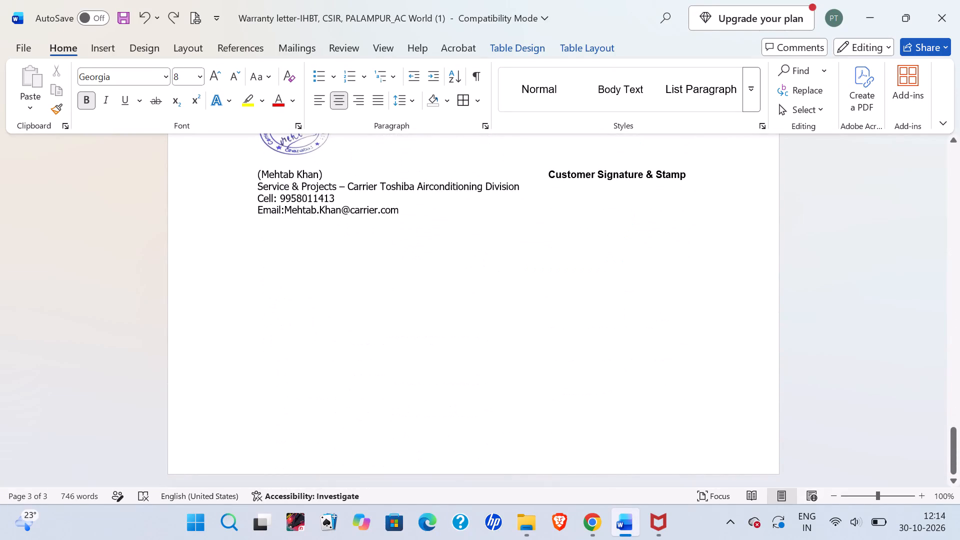
pyautogui.scroll(-3, 459, 247)
pyautogui.scroll(3, 459, 247)
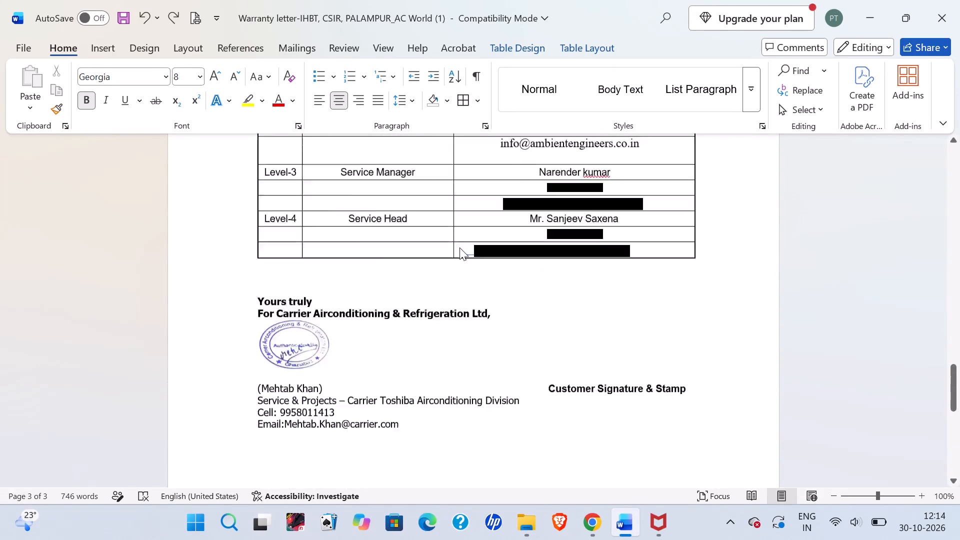
pyautogui.scroll(5, 459, 247)
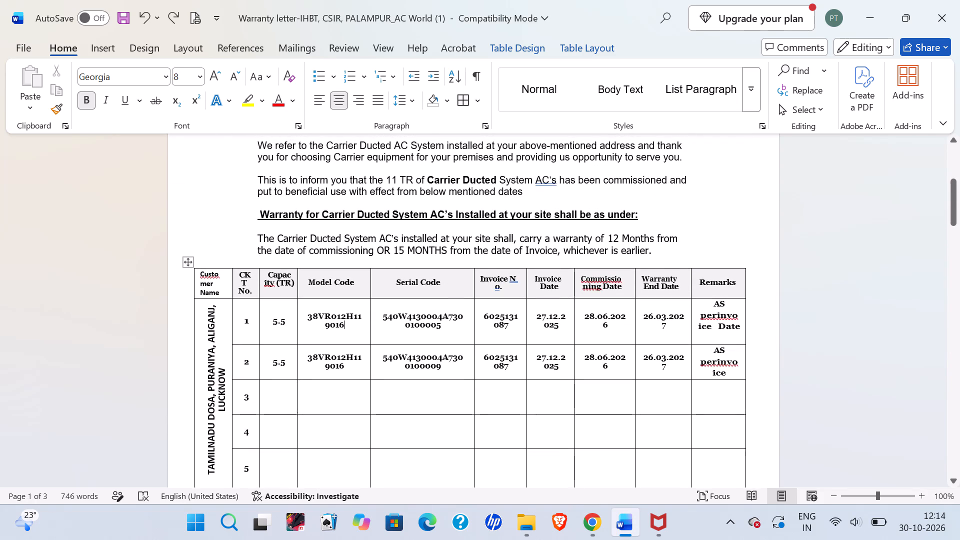
pyautogui.scroll(-2, 459, 247)
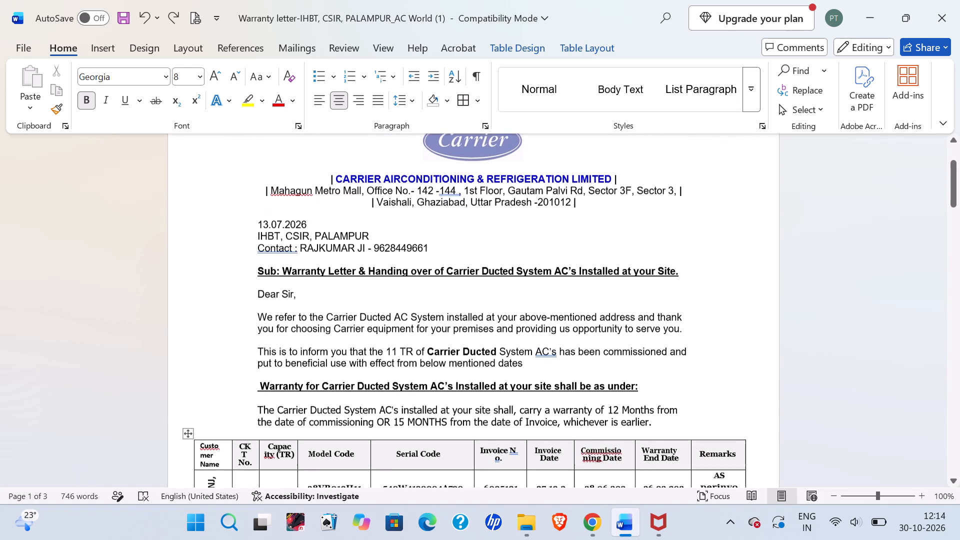
pyautogui.scroll(-1, 459, 247)
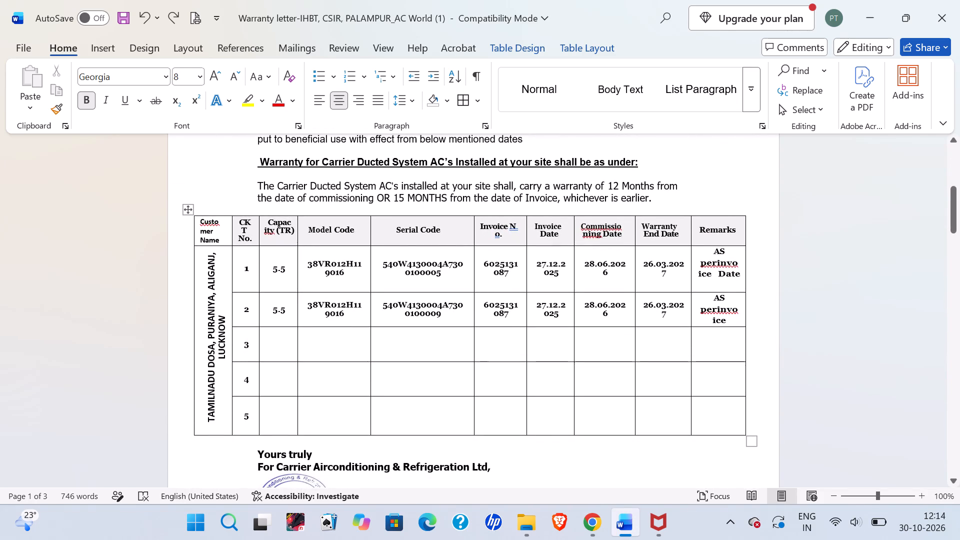
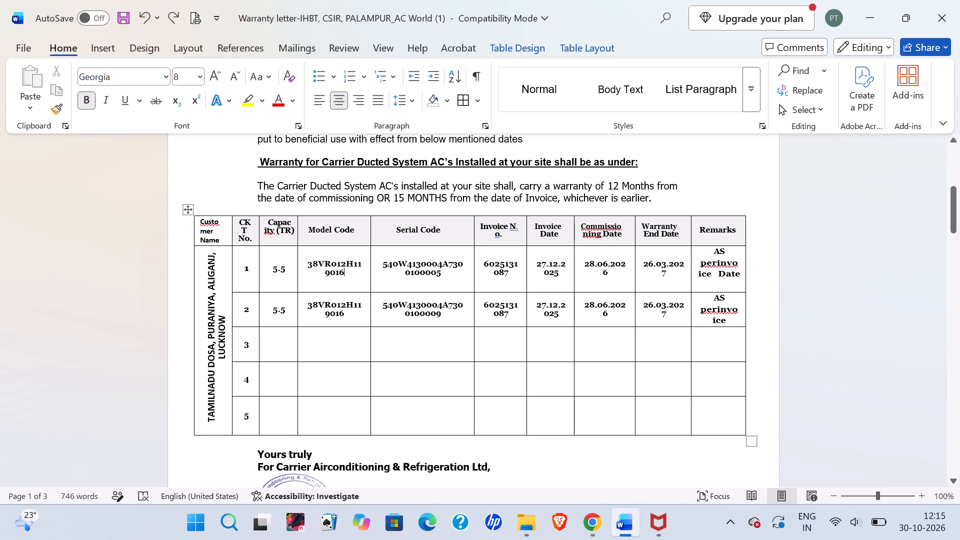
# Delete the Invoice No. and Invoice Date columns from the equipment table.
pyautogui.moveTo(480, 223); pyautogui.dragTo(547, 367)
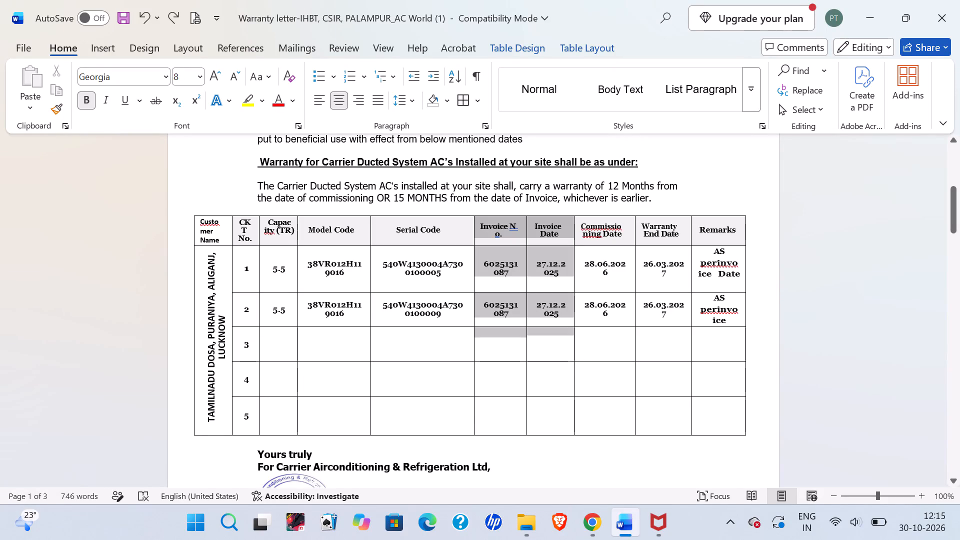
pyautogui.moveTo(547, 367); pyautogui.dragTo(554, 412)
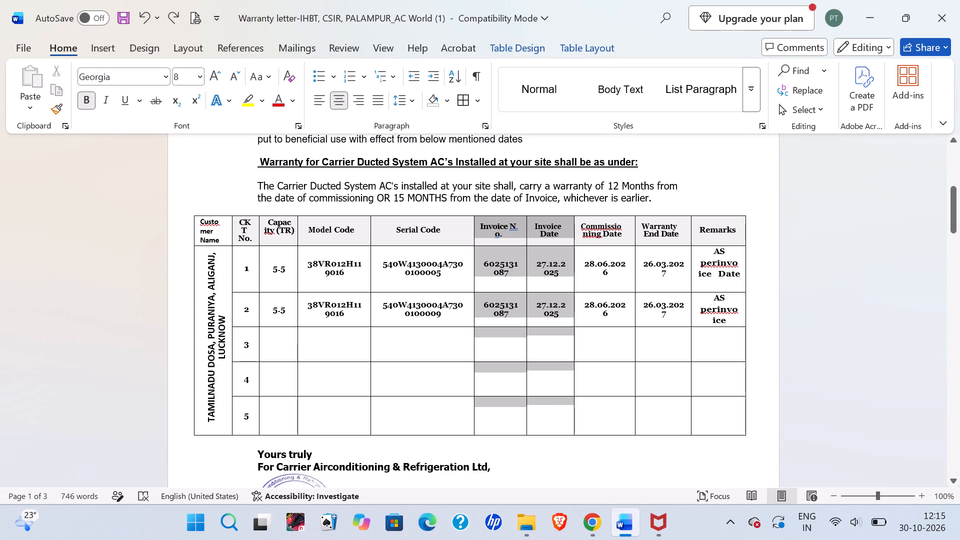
pyautogui.moveTo(554, 412); pyautogui.dragTo(554, 414)
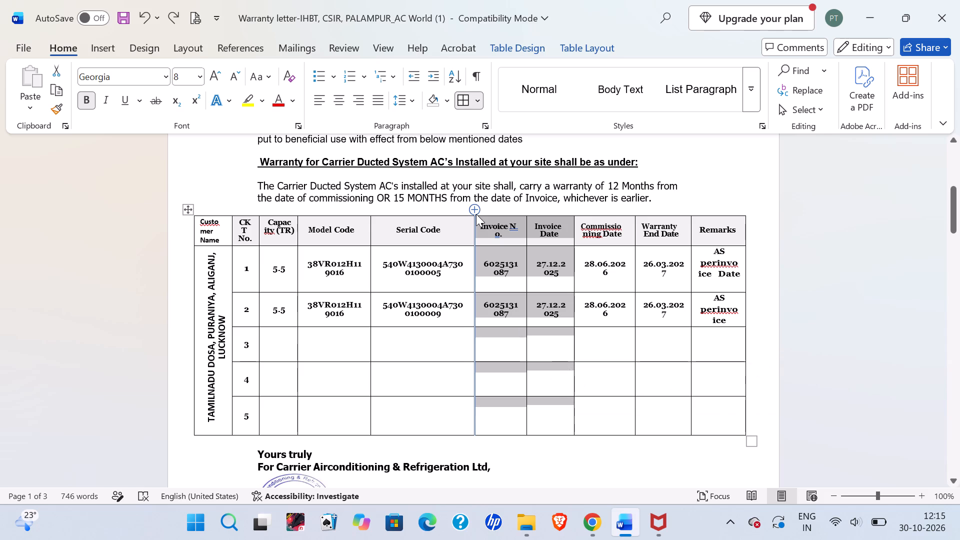
pyautogui.rightClick(479, 227)
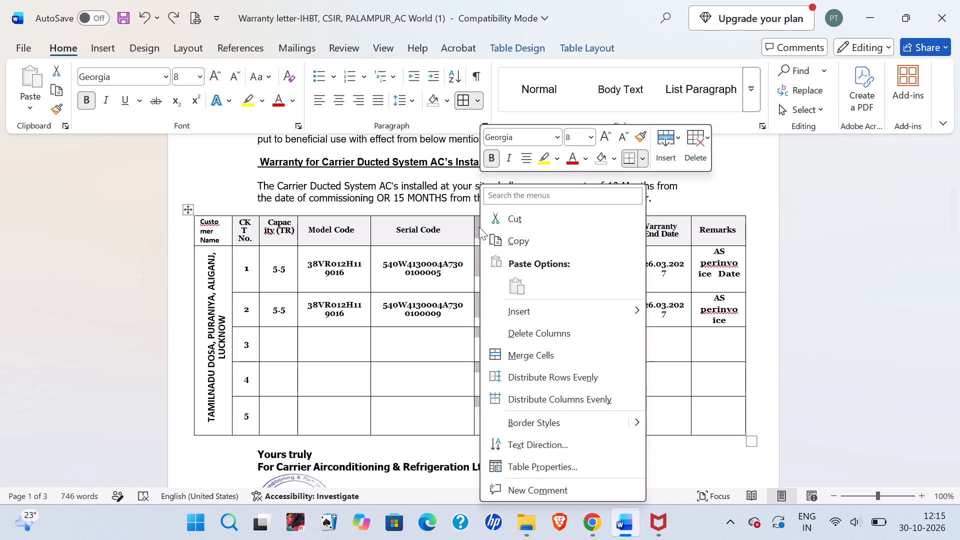
pyautogui.click(530, 331)
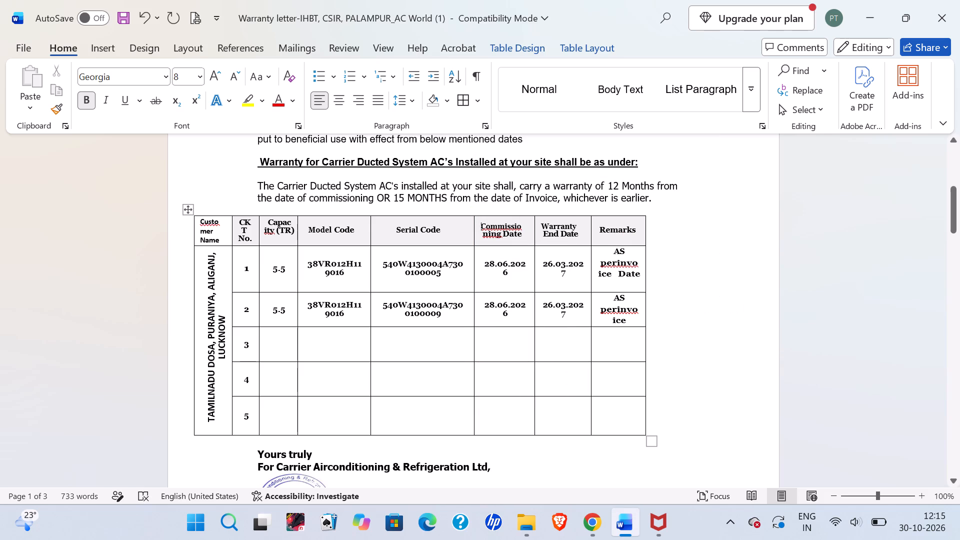
# Widen the whole equipment table to fill the space left by the deleted columns.
pyautogui.moveTo(651, 439); pyautogui.dragTo(731, 441)
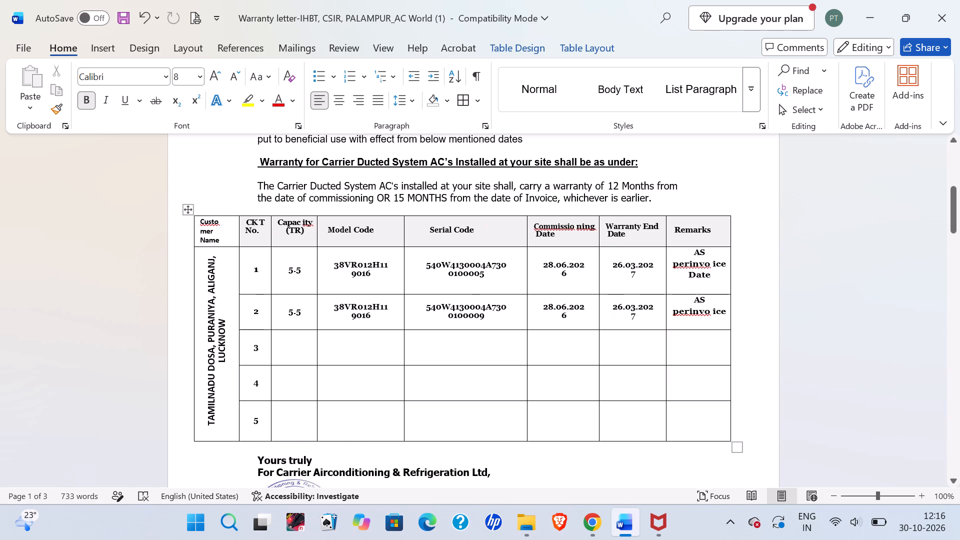
# Remove the stray space inside "Commissioning" in the Commissioning Date header.
pyautogui.click(578, 225)
pyautogui.press('BackSpace')
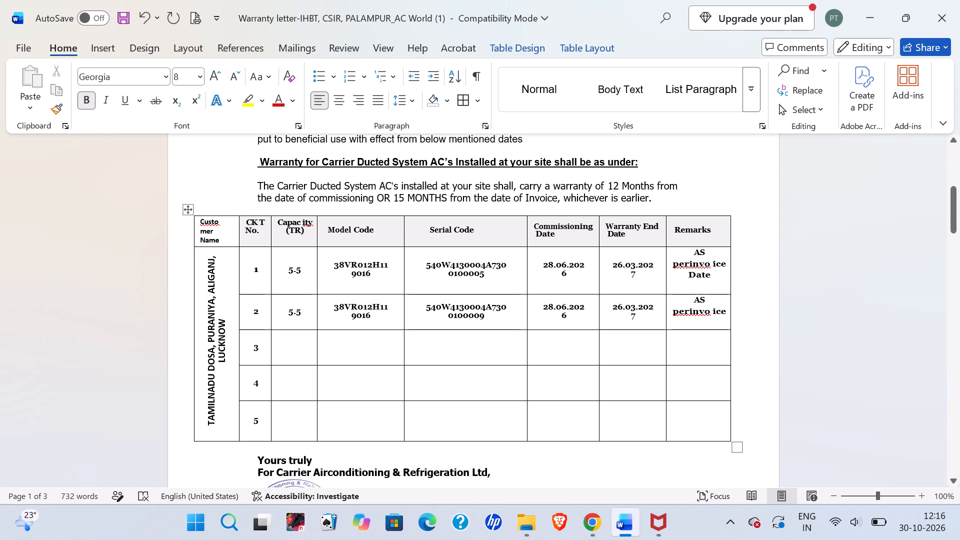
# Indent "No." in the CKT No. header by three spaces.
pyautogui.click(244, 226)
pyautogui.press('space')
pyautogui.press('space')
pyautogui.press('space')
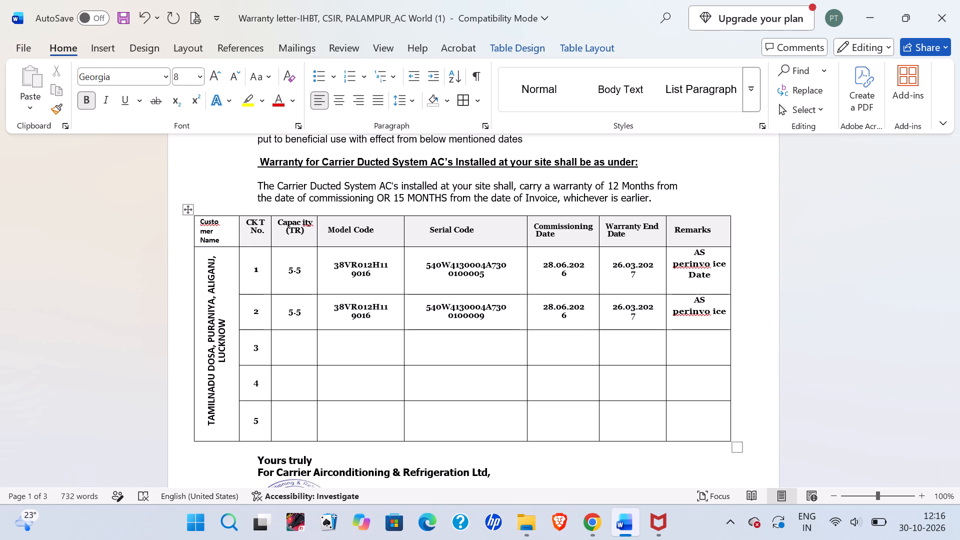
# Close the gap inside "Capacity" in the Capacity (TR) header and shift the Model Code heading towards its cell's centre with spaces.
pyautogui.click(301, 224)
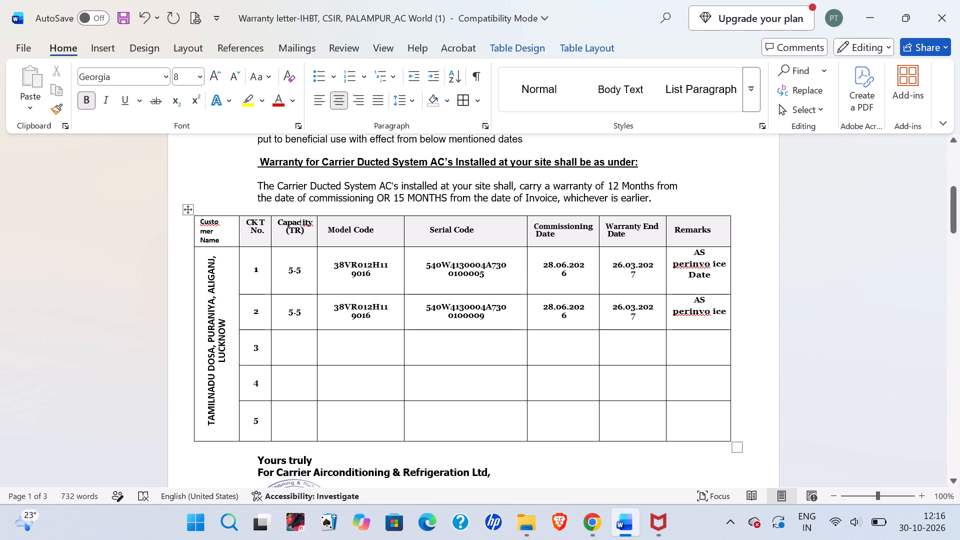
pyautogui.press('Delete')
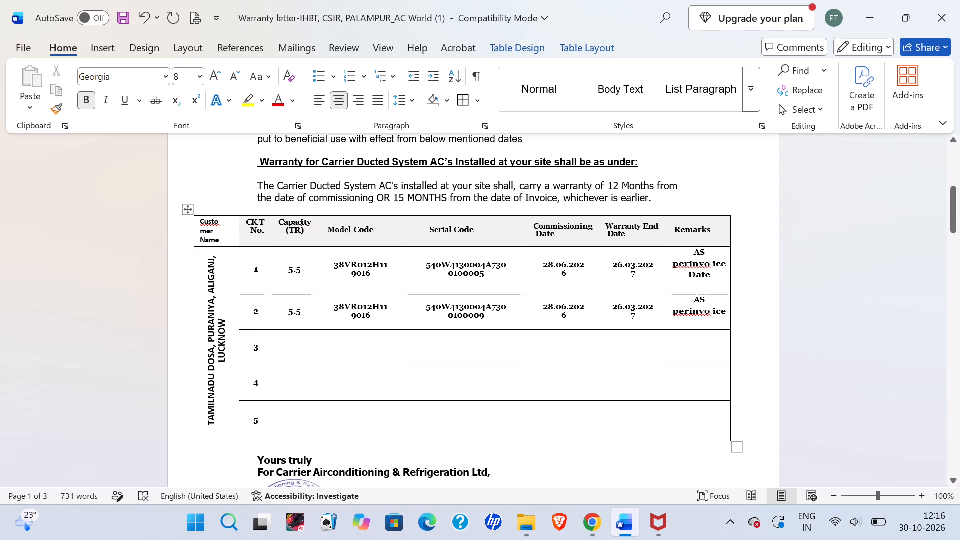
pyautogui.click(326, 230)
pyautogui.press('space')
pyautogui.press('space')
pyautogui.press('space')
pyautogui.press('space')
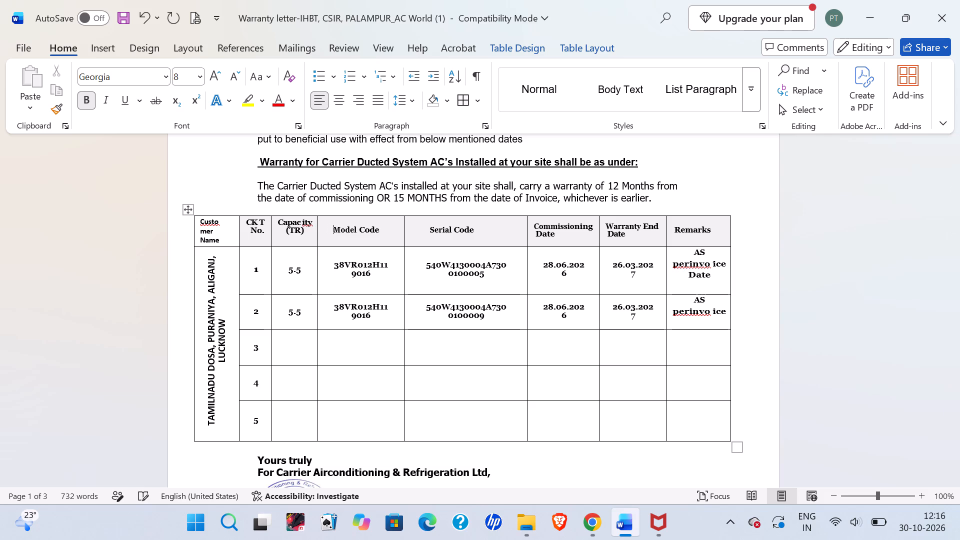
pyautogui.press('space')
pyautogui.click(299, 225)
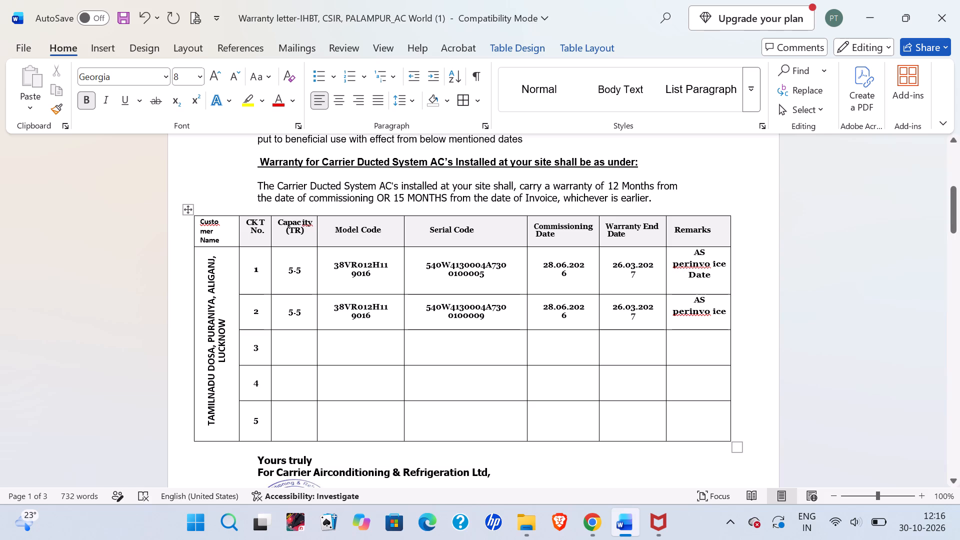
pyautogui.press('Delete')
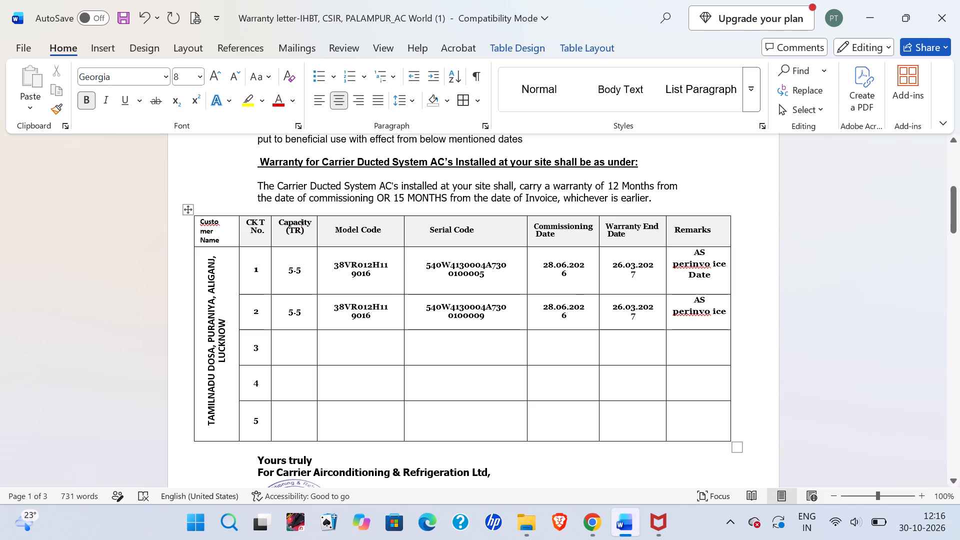
# Shift the Serial Code heading to the middle of its cell with leading spaces.
pyautogui.click(426, 227)
pyautogui.press('space')
pyautogui.press('space')
pyautogui.press('space')
pyautogui.press('space')
pyautogui.press('space')
pyautogui.press('space')
pyautogui.press('space')
pyautogui.press('space')
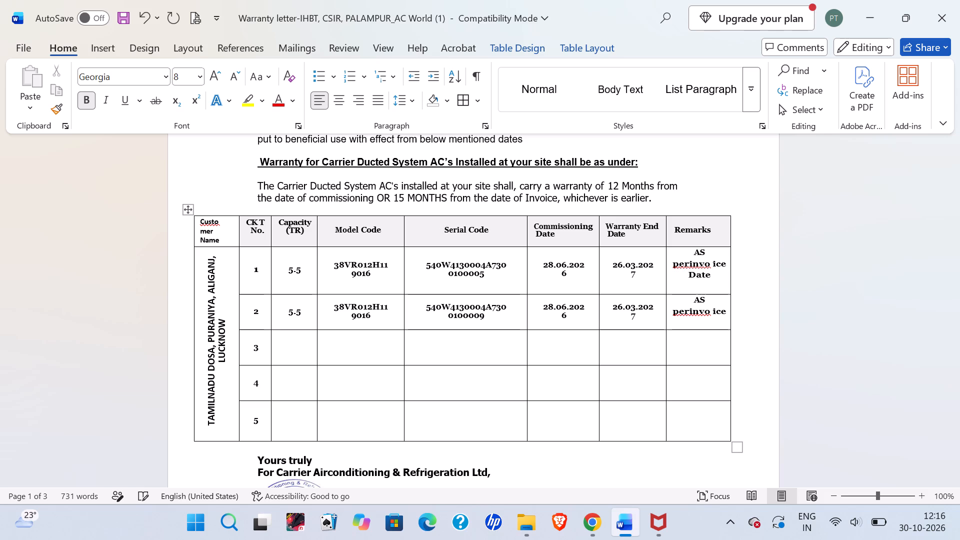
# Try to indent "Date" beneath "Commissioning" with leading spaces in the Commissioning Date header.
pyautogui.click(537, 234)
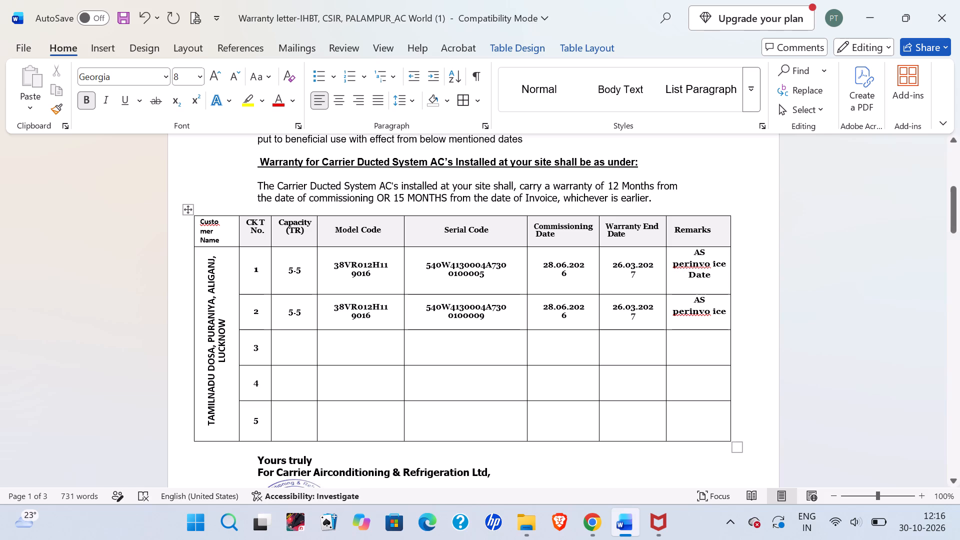
pyautogui.press('space')
pyautogui.press('space')
pyautogui.press('space')
pyautogui.press('space')
pyautogui.press('space')
pyautogui.press('space')
pyautogui.press('space')
# Replace "CKT" with "Serial" in the numbering column's header so it reads "Serial No.".
pyautogui.click(258, 224)
pyautogui.press('Delete')
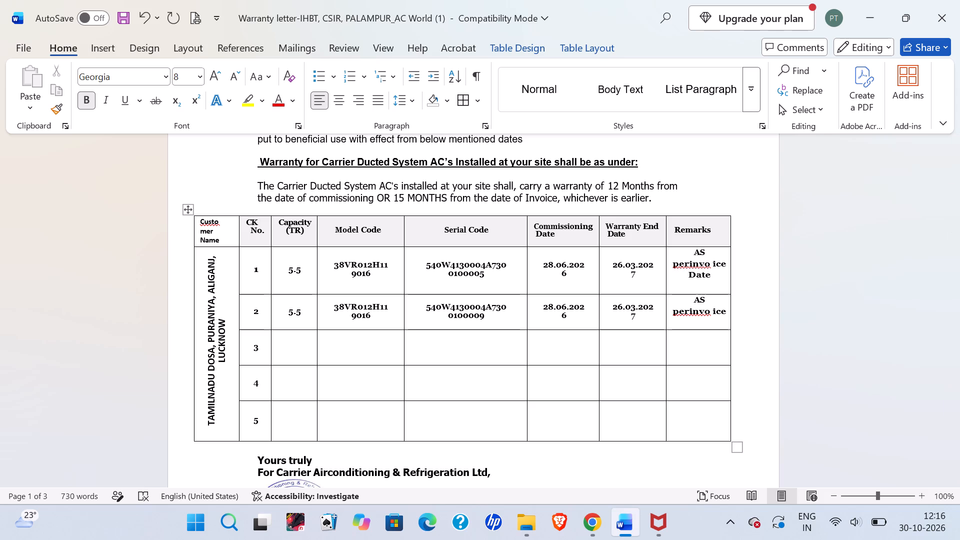
pyautogui.press('BackSpace')
pyautogui.press('BackSpace')
pyautogui.press('BackSpace')
pyautogui.press('s')
pyautogui.write('ERIA')
pyautogui.press('BackSpace')
pyautogui.press('BackSpace')
pyautogui.press('BackSpace')
pyautogui.press('BackSpace')
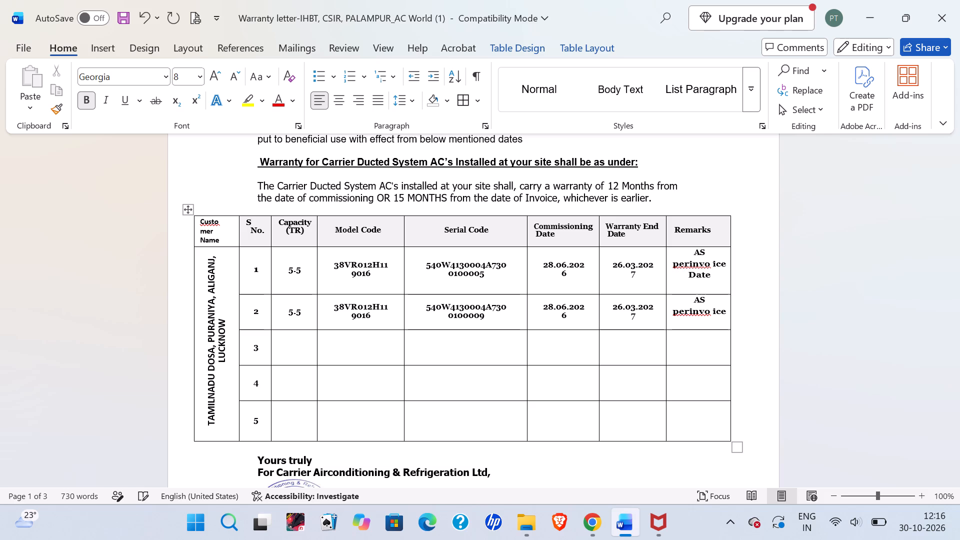
pyautogui.write('erial')
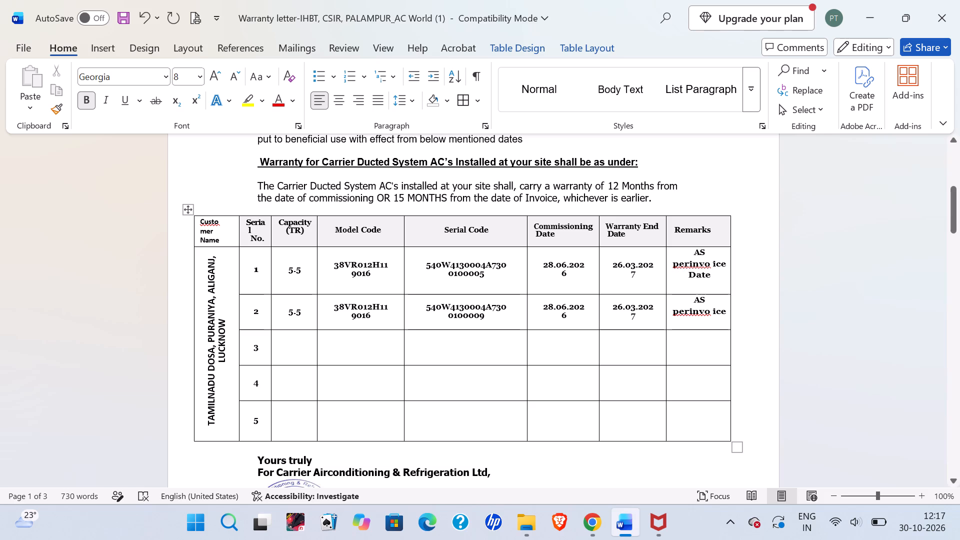
# Widen the Serial No. and Capacity (TR) columns so the words "Serial" and "Capacity" each fit on one line.
pyautogui.moveTo(270, 239); pyautogui.dragTo(279, 239)
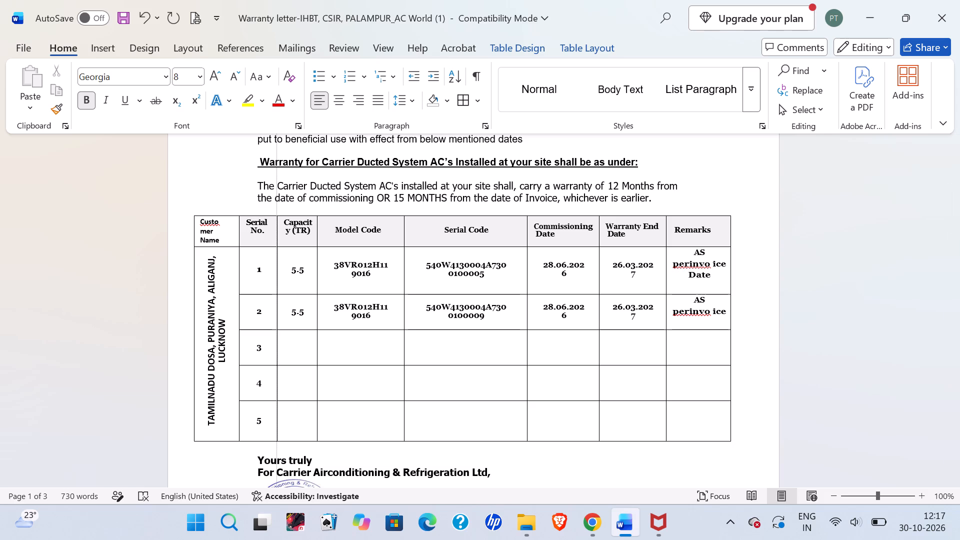
pyautogui.moveTo(279, 239); pyautogui.dragTo(280, 239)
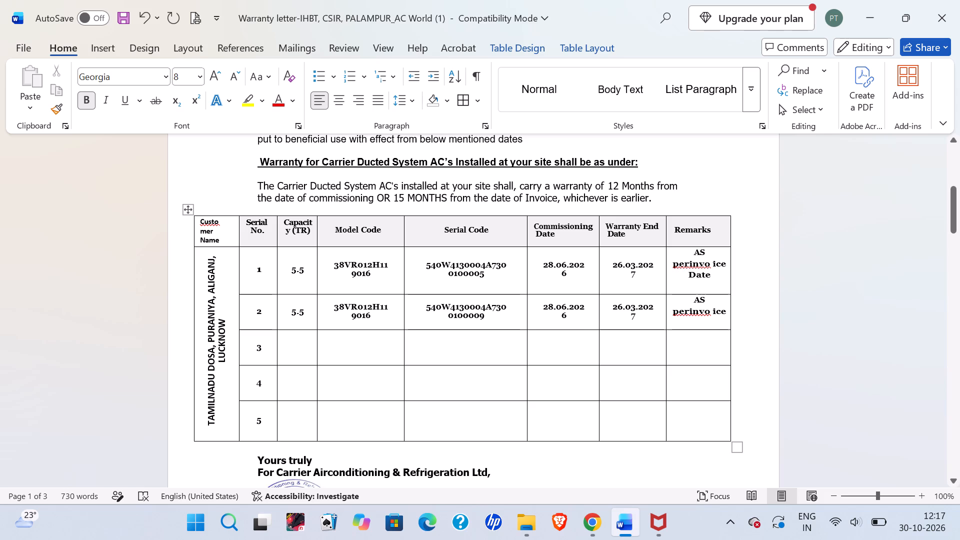
pyautogui.moveTo(316, 232); pyautogui.dragTo(325, 233)
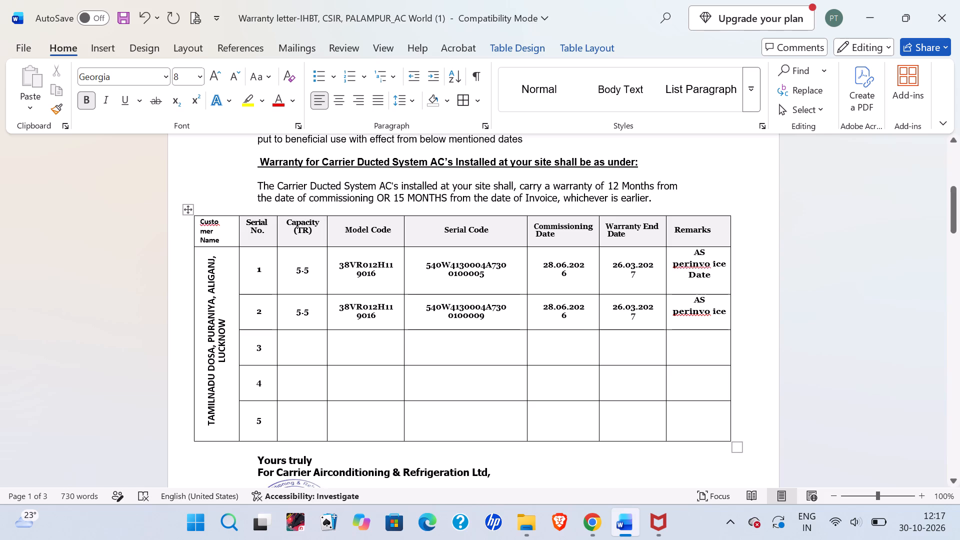
# Move the Serial No. heading down one line within its header cell.
pyautogui.click(244, 221)
pyautogui.press('Return')
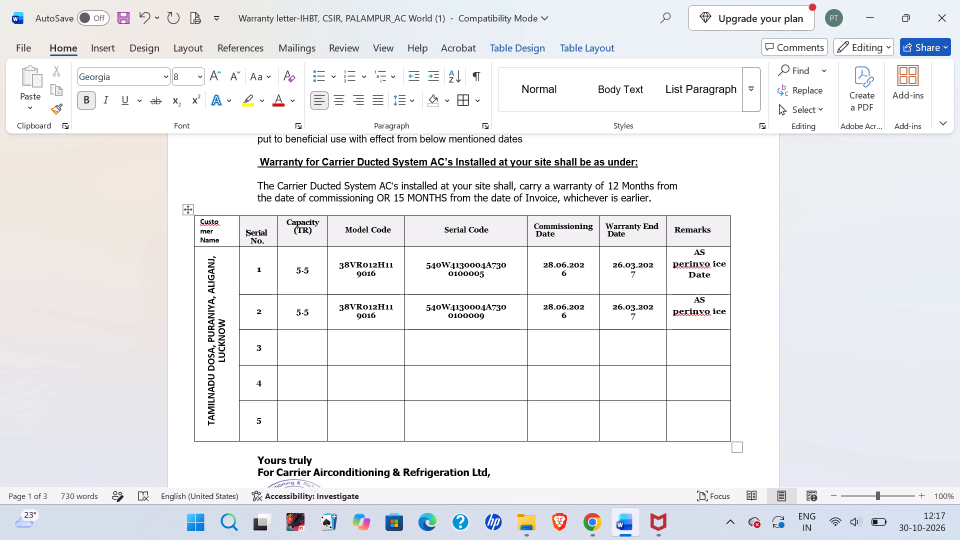
# Rejoin the split word "Customer" in the Customer Name header and widen its column so the word fits on one line.
pyautogui.click(200, 229)
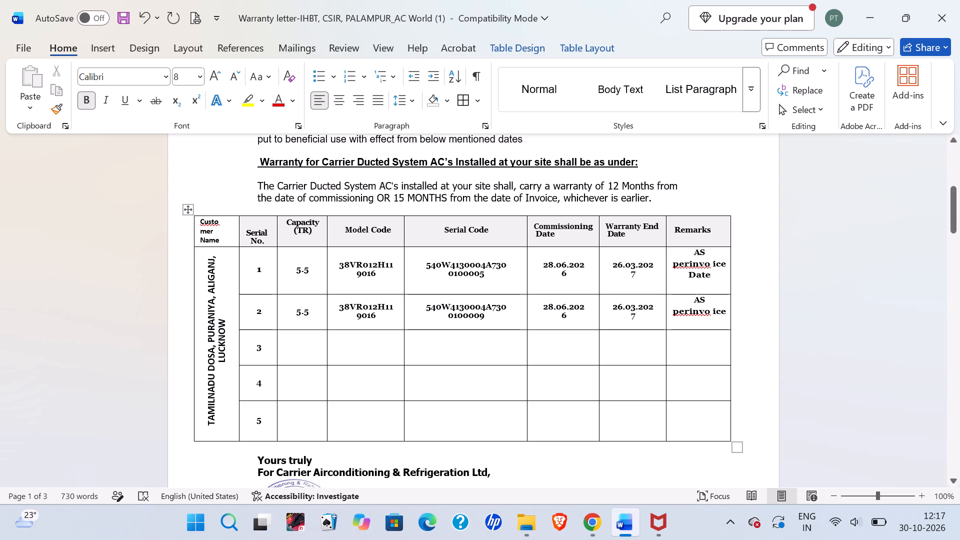
pyautogui.press('BackSpace')
pyautogui.moveTo(239, 225); pyautogui.dragTo(244, 225)
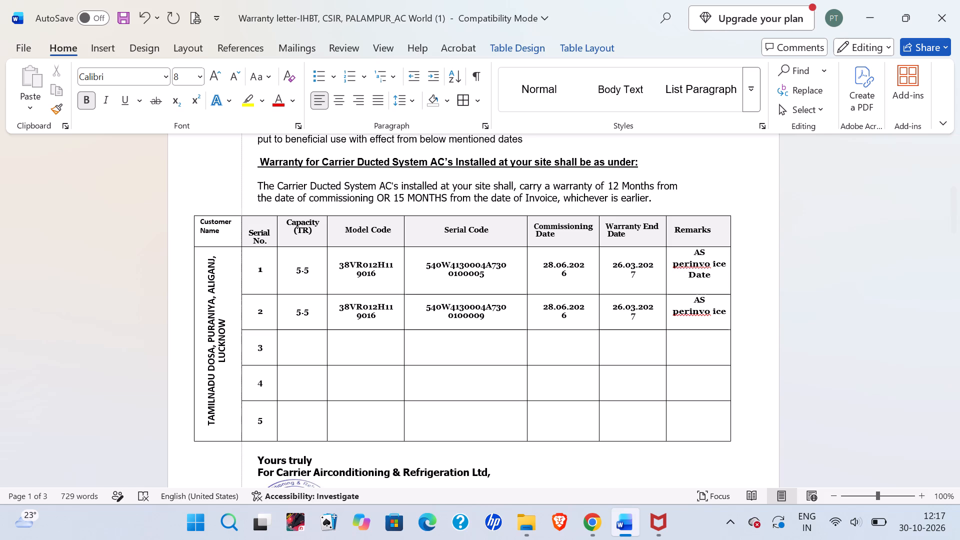
pyautogui.moveTo(244, 225); pyautogui.dragTo(244, 226)
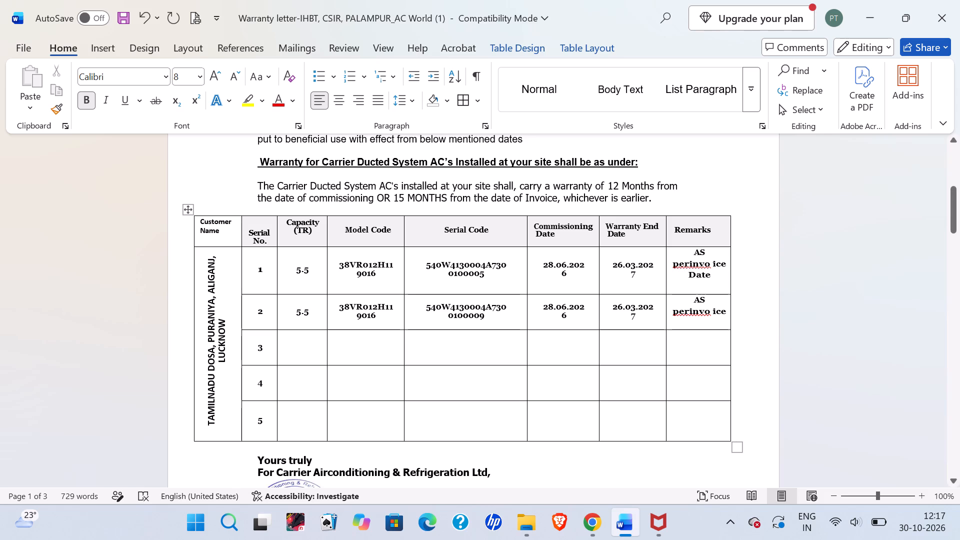
# Indent "Name" beneath "Customer" in the Customer Name header by three spaces.
pyautogui.click(199, 234)
pyautogui.press('space')
pyautogui.press('space')
pyautogui.press('space')
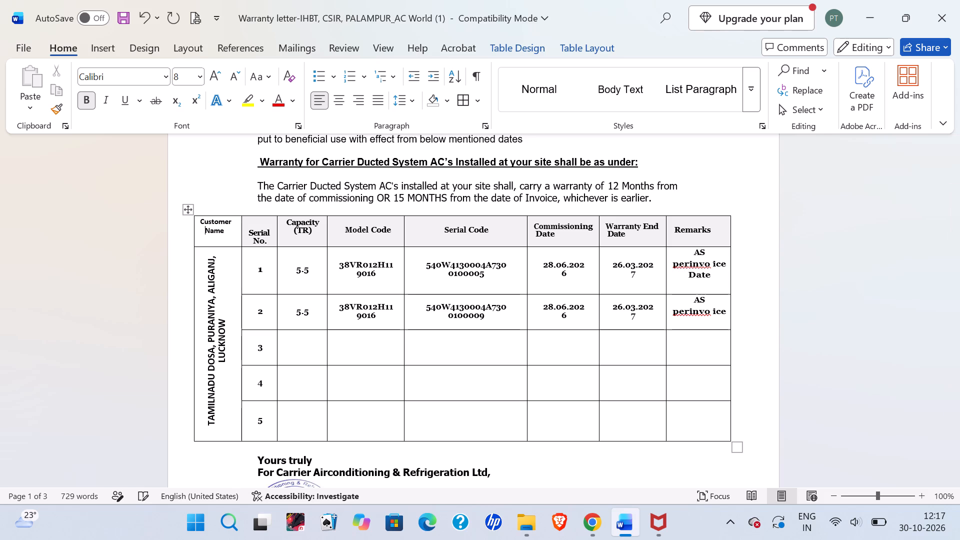
# Add one more space before "Name" and push the Customer Name heading down one line with two leading spaces.
pyautogui.press('space')
pyautogui.click(200, 222)
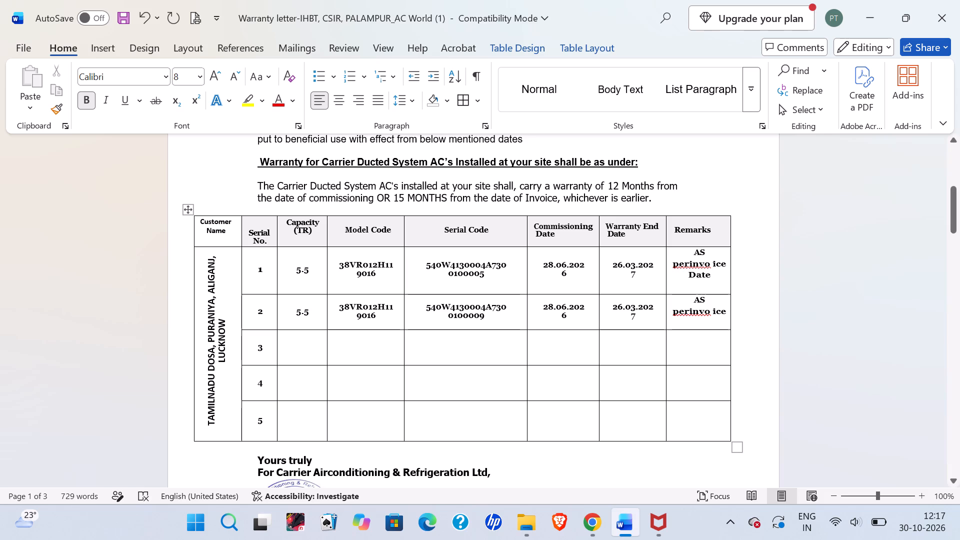
pyautogui.press('space')
pyautogui.press('space')
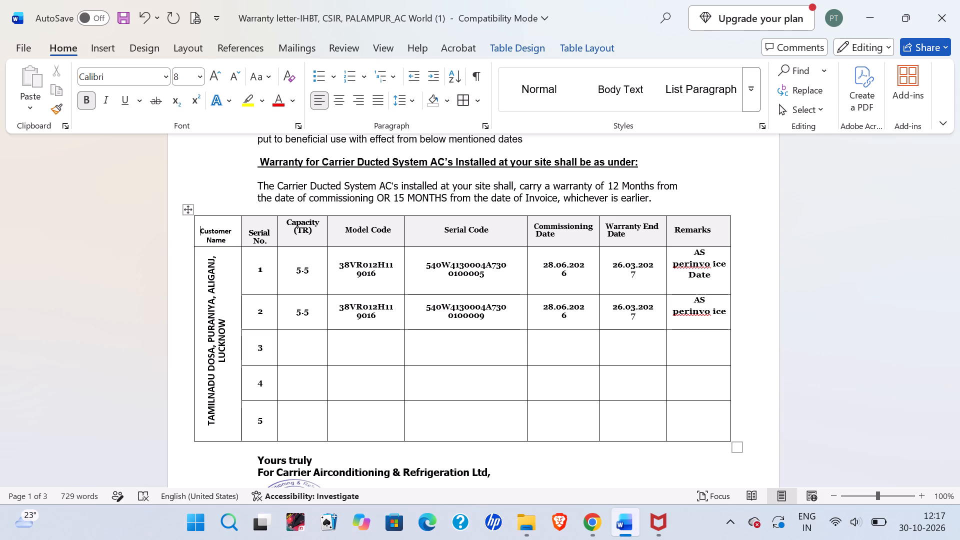
# Move the Capacity (TR) heading down one line within its header cell.
pyautogui.click(284, 220)
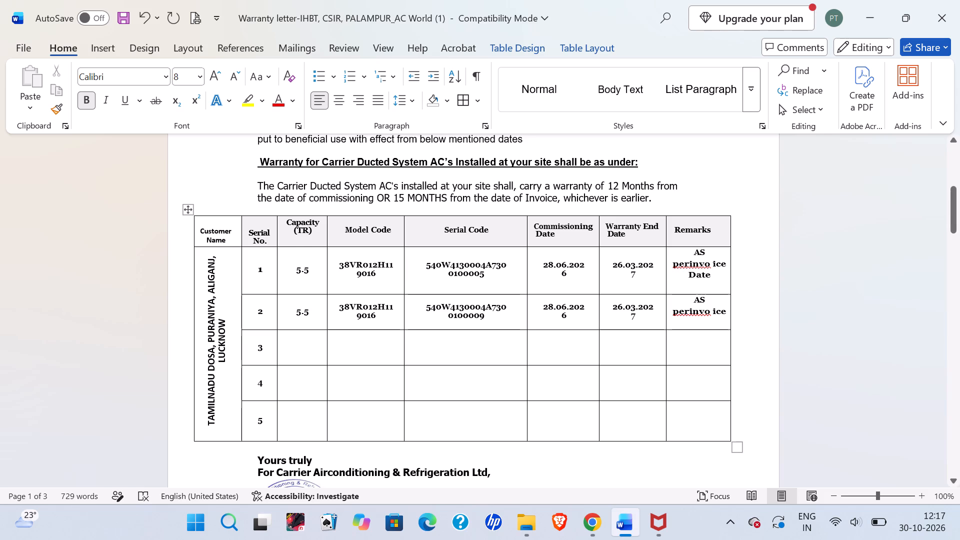
pyautogui.press('Return')
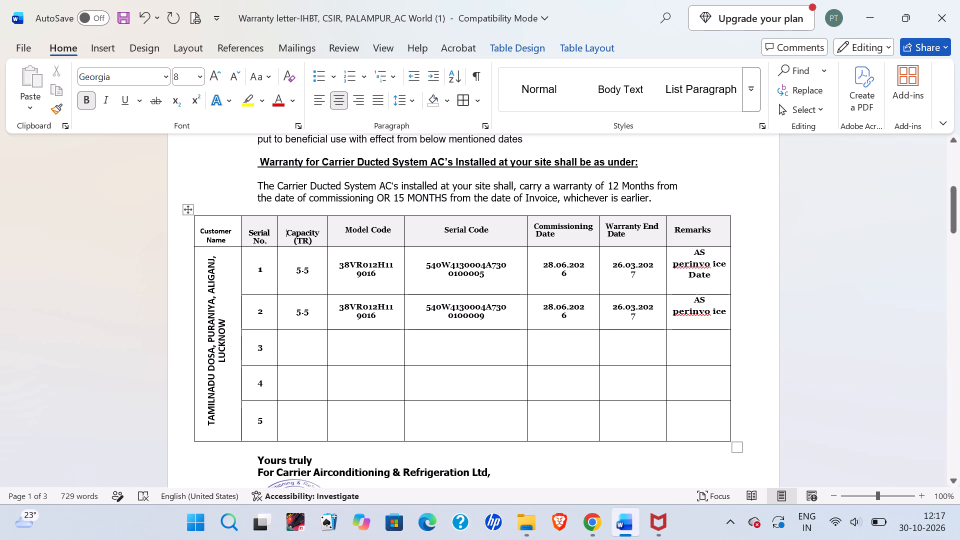
# Centre-align the text across the whole header row of the equipment table.
pyautogui.click(342, 224)
pyautogui.click(200, 226)
pyautogui.hotkey('shift', 'Right')
pyautogui.hotkey('shift', 'Right')
pyautogui.hotkey('shift', 'Right')
pyautogui.hotkey('shift', 'Right')
pyautogui.hotkey('shift', 'Right')
pyautogui.hotkey('shift', 'Right')
pyautogui.hotkey('shift', 'Right')
pyautogui.hotkey('shift', 'Right')
pyautogui.hotkey('shift', 'Right')
pyautogui.hotkey('shift', 'Right')
pyautogui.hotkey('shift', 'Right')
pyautogui.hotkey('shift', 'Right')
pyautogui.hotkey('shift', 'Right')
pyautogui.hotkey('shift', 'Right')
pyautogui.hotkey('shift', 'Right')
pyautogui.hotkey('shift', 'Right')
pyautogui.hotkey('shift', 'Right')
pyautogui.hotkey('shift', 'Right')
pyautogui.hotkey('shift', 'Right')
pyautogui.hotkey('shift', 'Right')
pyautogui.hotkey('shift', 'Right')
pyautogui.hotkey('shift', 'Right')
pyautogui.hotkey('shift', 'Right')
pyautogui.hotkey('shift', 'Right')
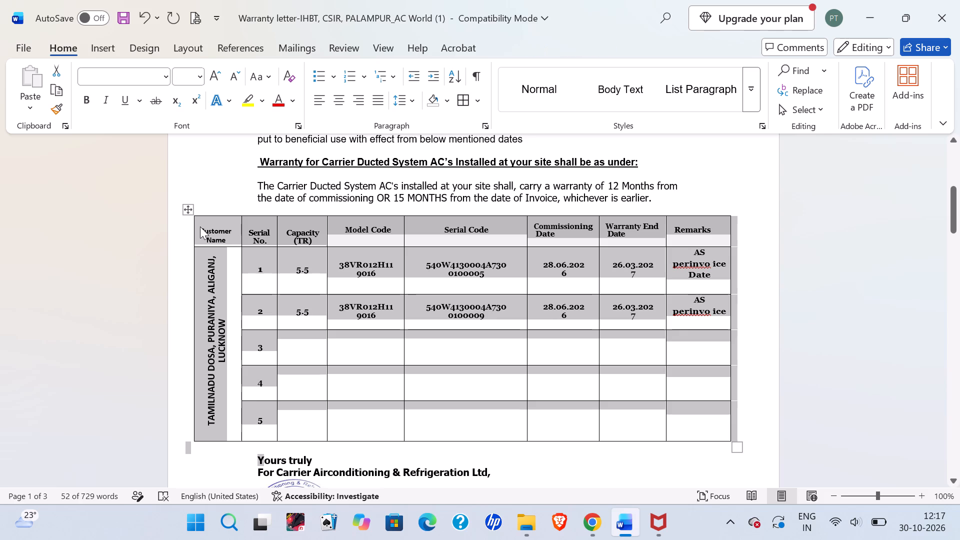
pyautogui.hotkey('shift', 'Left')
pyautogui.hotkey('shift', 'Left')
pyautogui.hotkey('shift', 'Left')
pyautogui.hotkey('shift', 'Left')
pyautogui.hotkey('shift', 'Left')
pyautogui.hotkey('shift', 'Right')
pyautogui.hotkey('shift', 'Right')
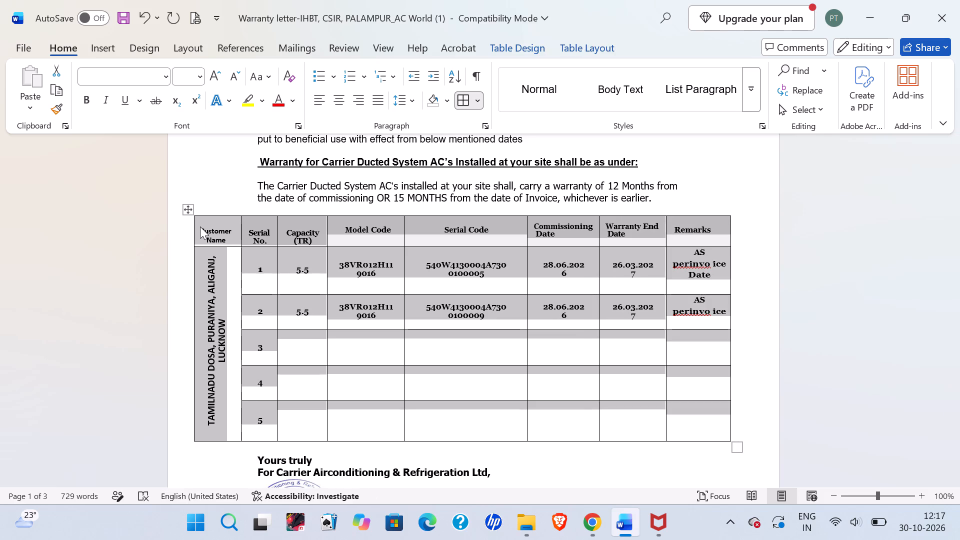
pyautogui.hotkey('shift', 'Up')
pyautogui.hotkey('shift', 'Up')
pyautogui.hotkey('shift', 'Up')
pyautogui.hotkey('shift', 'Up')
pyautogui.hotkey('shift', 'Up')
pyautogui.hotkey('shift', 'Up')
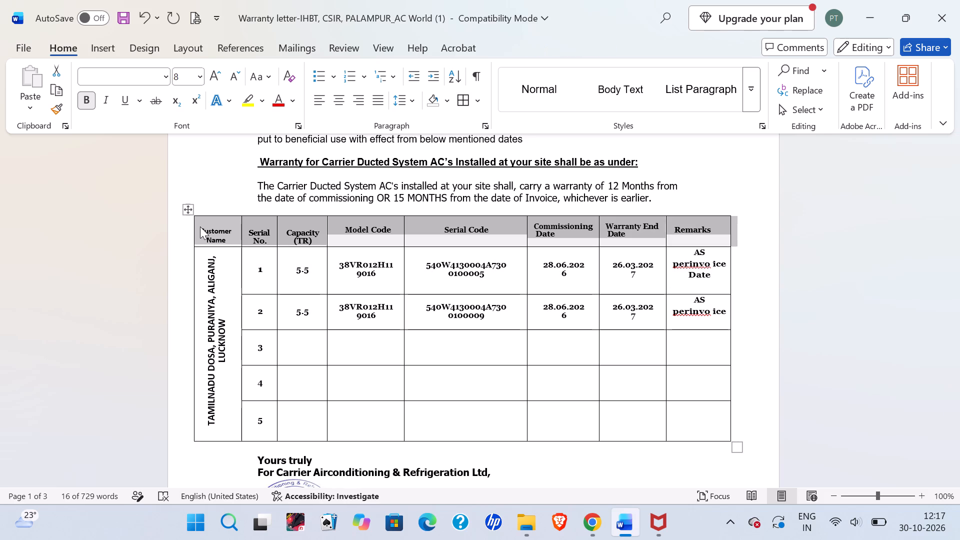
pyautogui.click(337, 104)
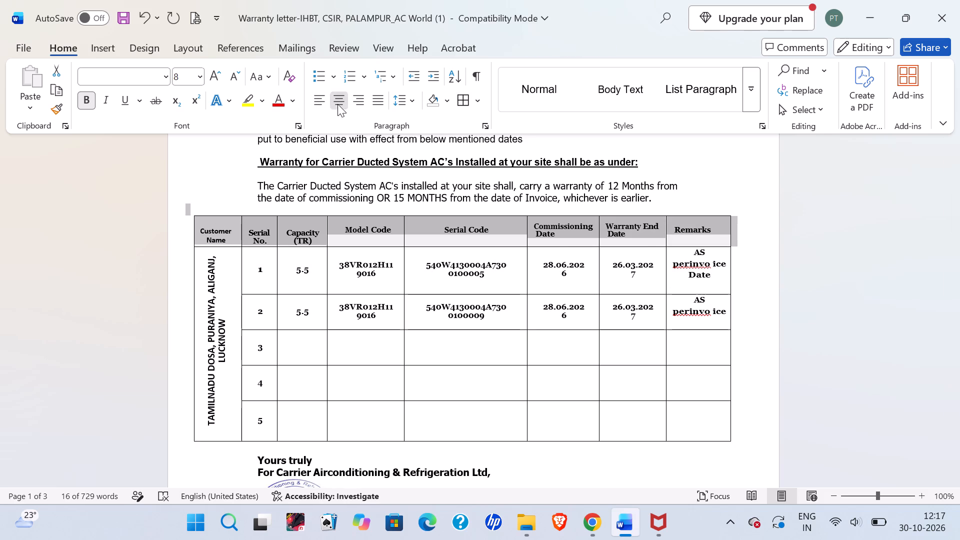
pyautogui.click(337, 104)
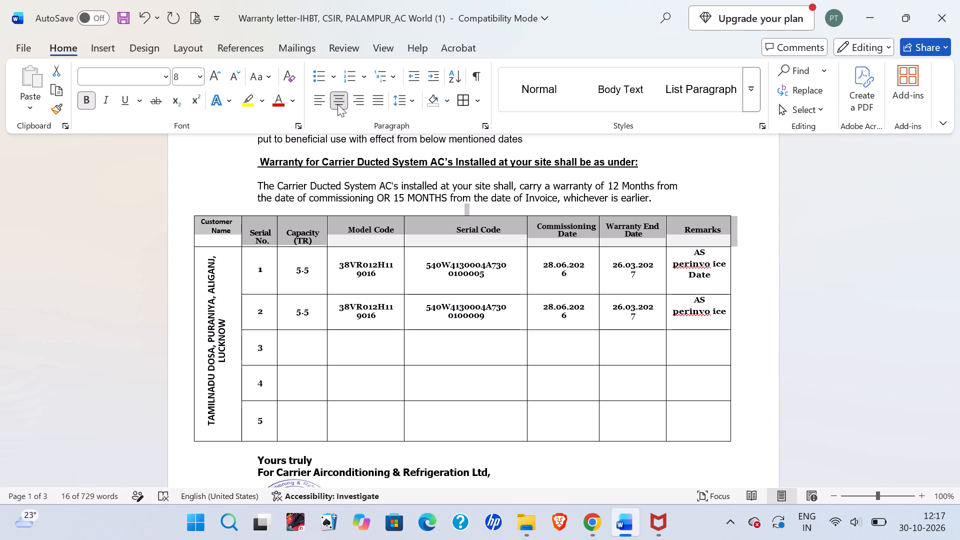
pyautogui.click(337, 104)
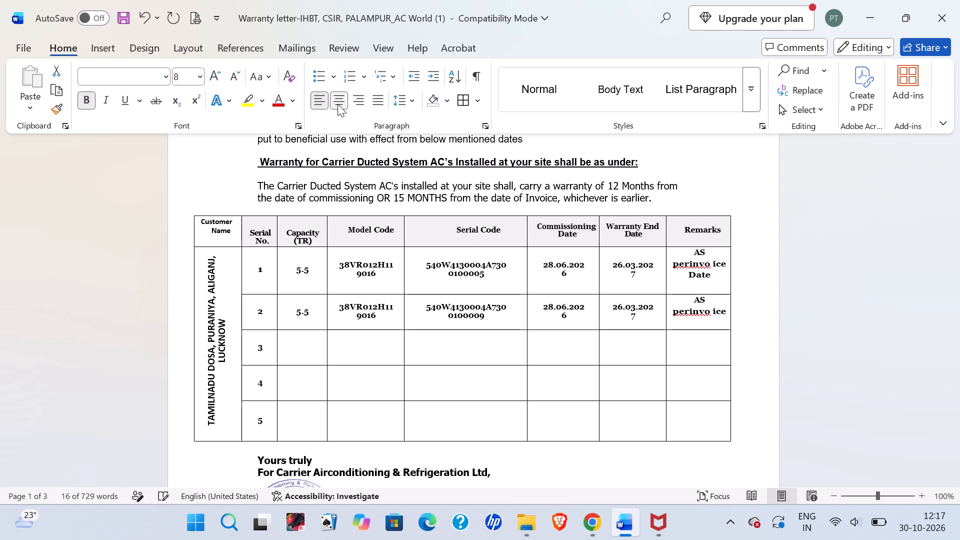
pyautogui.click(449, 290)
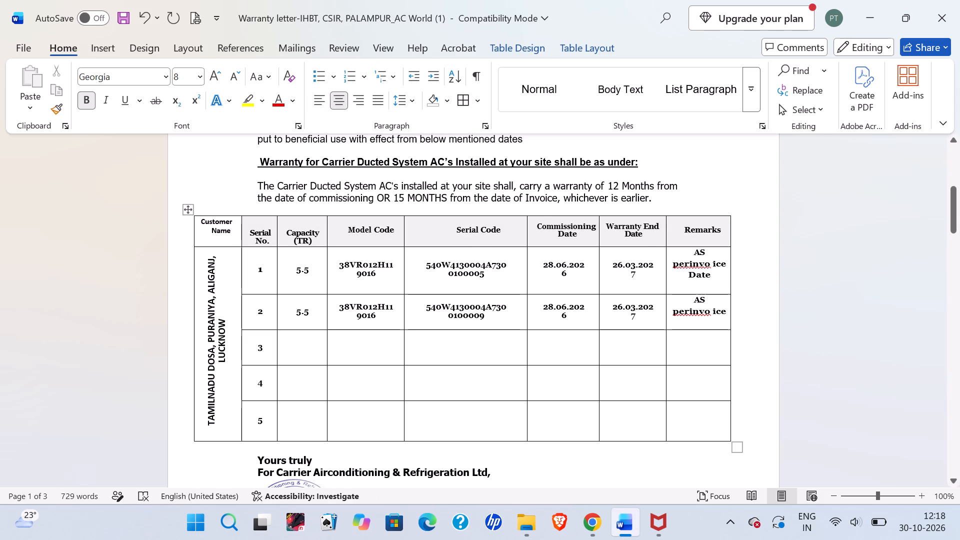
# Reset "Name" in the Customer Name header to left alignment and space it so it sits beneath "Customer".
pyautogui.click(211, 226)
pyautogui.press('BackSpace')
pyautogui.press('BackSpace')
pyautogui.press('space')
pyautogui.press('space')
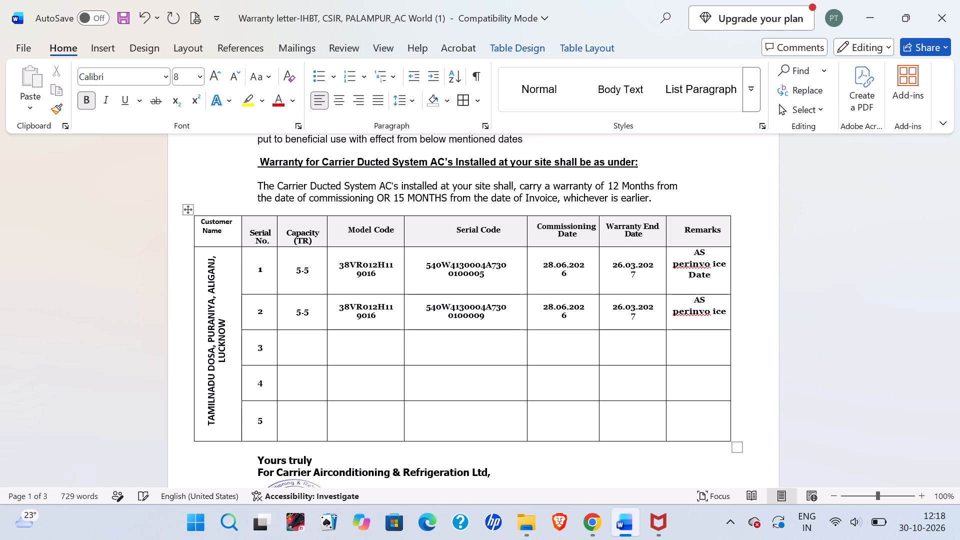
pyautogui.press('space')
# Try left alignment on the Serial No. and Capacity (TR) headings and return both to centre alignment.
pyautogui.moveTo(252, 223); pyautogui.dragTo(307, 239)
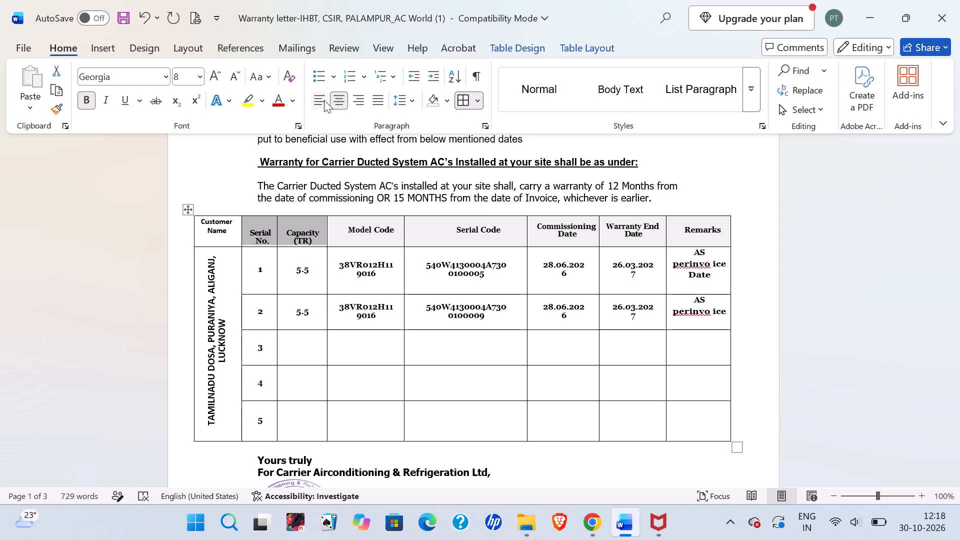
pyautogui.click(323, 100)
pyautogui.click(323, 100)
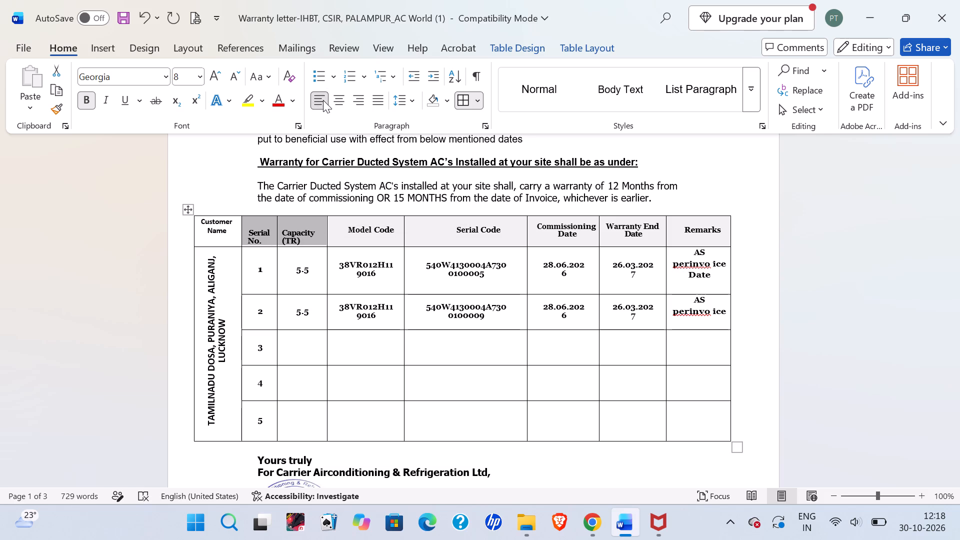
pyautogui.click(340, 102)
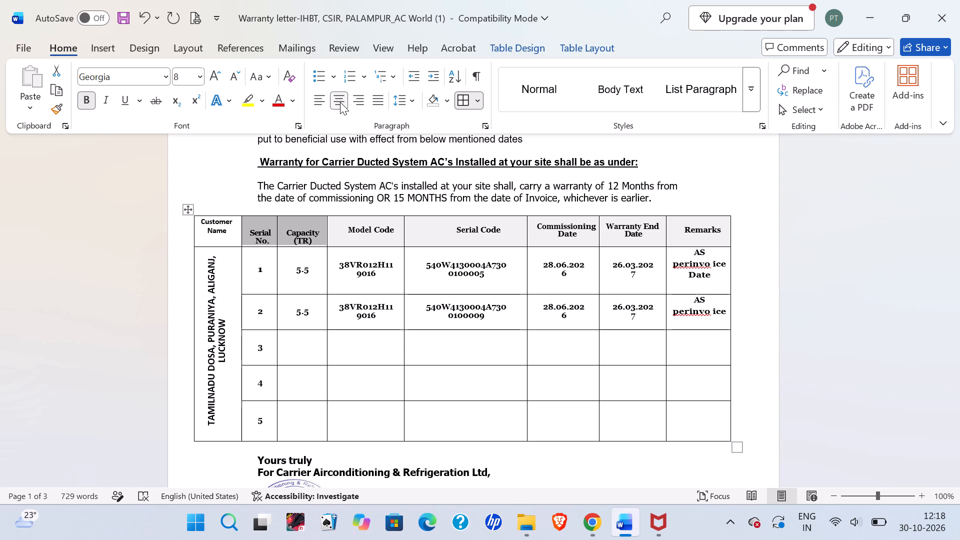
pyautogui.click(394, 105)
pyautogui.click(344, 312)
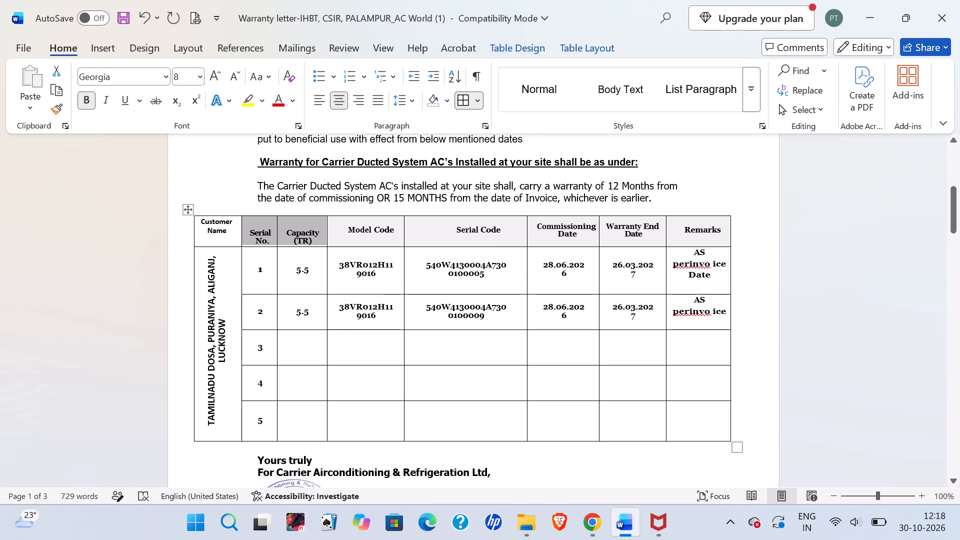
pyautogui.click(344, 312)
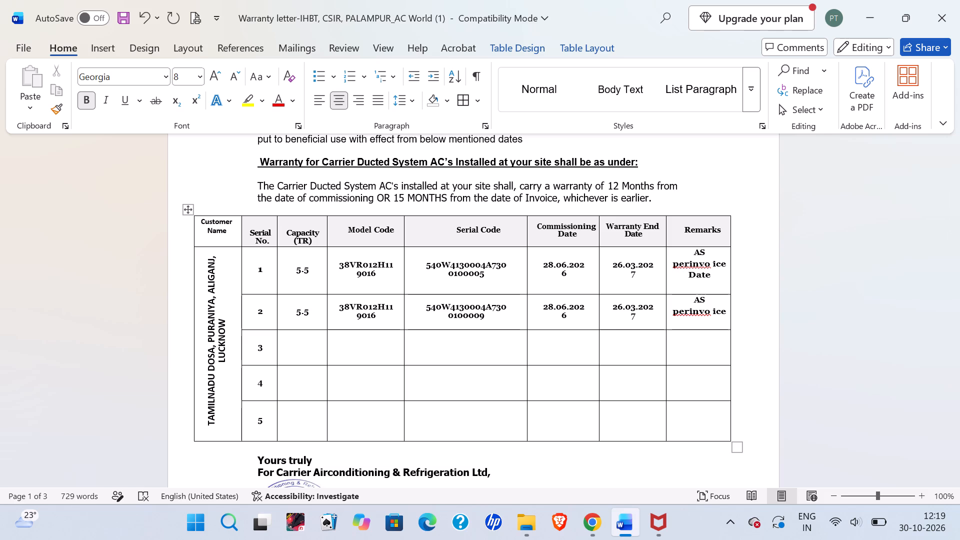
# Reset the Model Code heading to left alignment and indent it with four spaces.
pyautogui.click(346, 232)
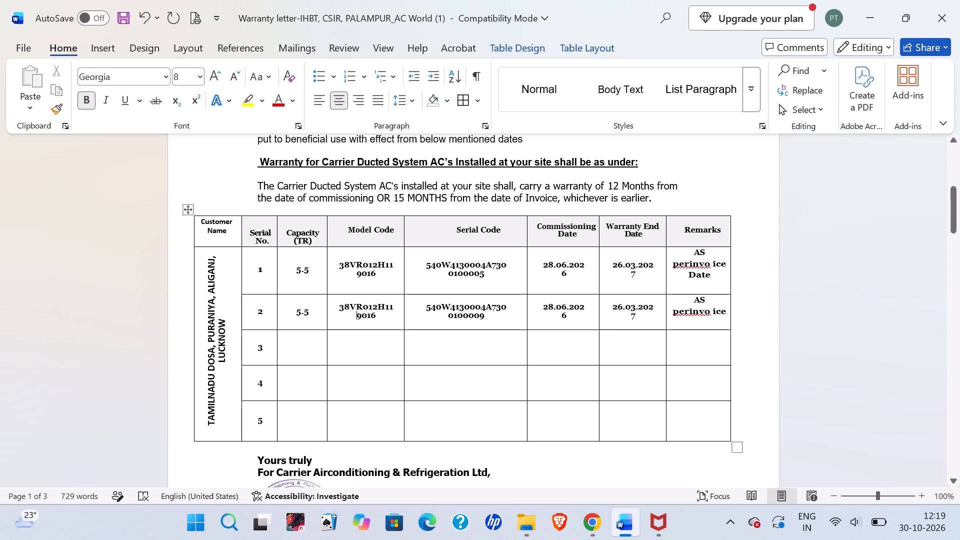
pyautogui.press('BackSpace')
pyautogui.press('space')
pyautogui.press('space')
pyautogui.press('space')
pyautogui.press('space')
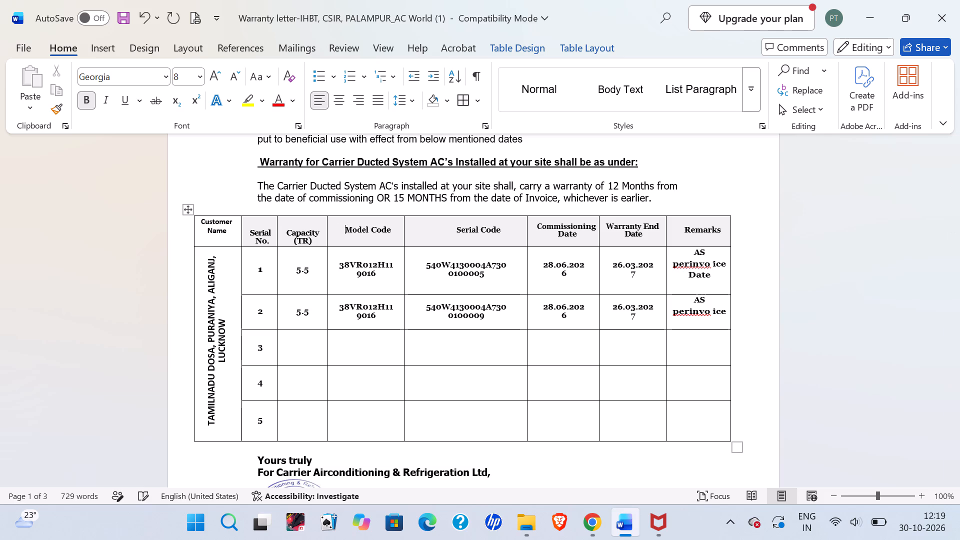
# Reset the Serial Code heading to left alignment and indent it with seven spaces.
pyautogui.click(456, 228)
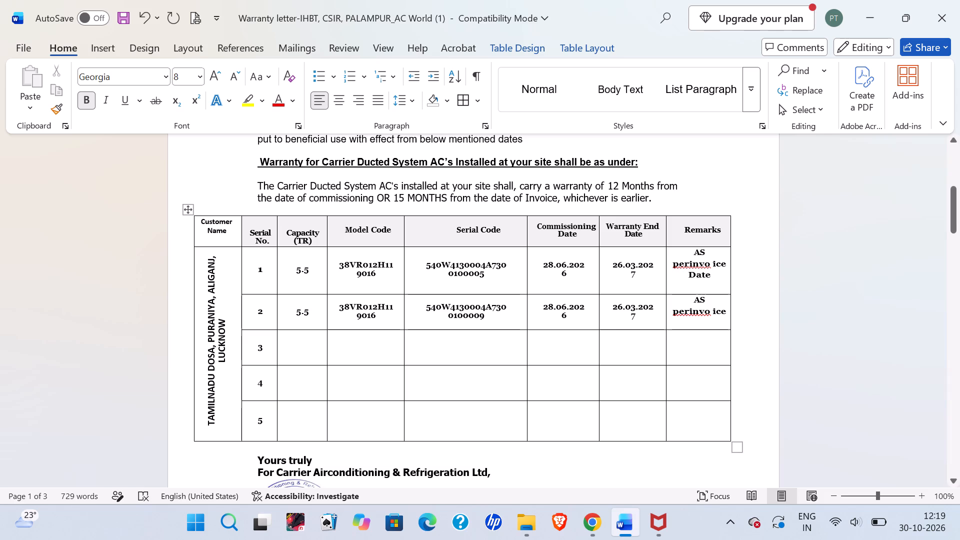
pyautogui.press('BackSpace')
pyautogui.press('space')
pyautogui.press('space')
pyautogui.press('space')
pyautogui.press('space')
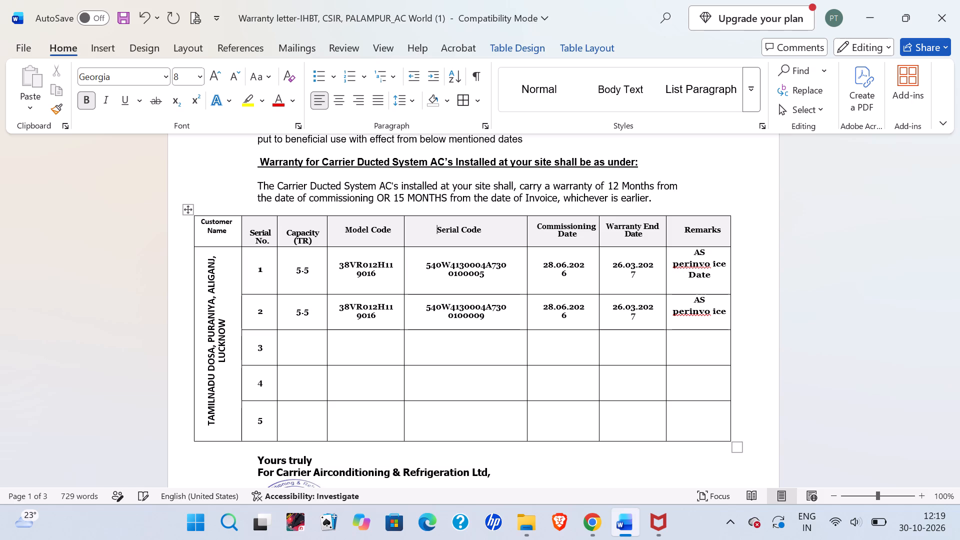
pyautogui.press('space')
pyautogui.press('space')
pyautogui.press('space')
# Highlight in yellow the model codes, serial codes, commissioning dates and warranty end dates in table rows 1 and 2.
pyautogui.moveTo(335, 267); pyautogui.dragTo(440, 302)
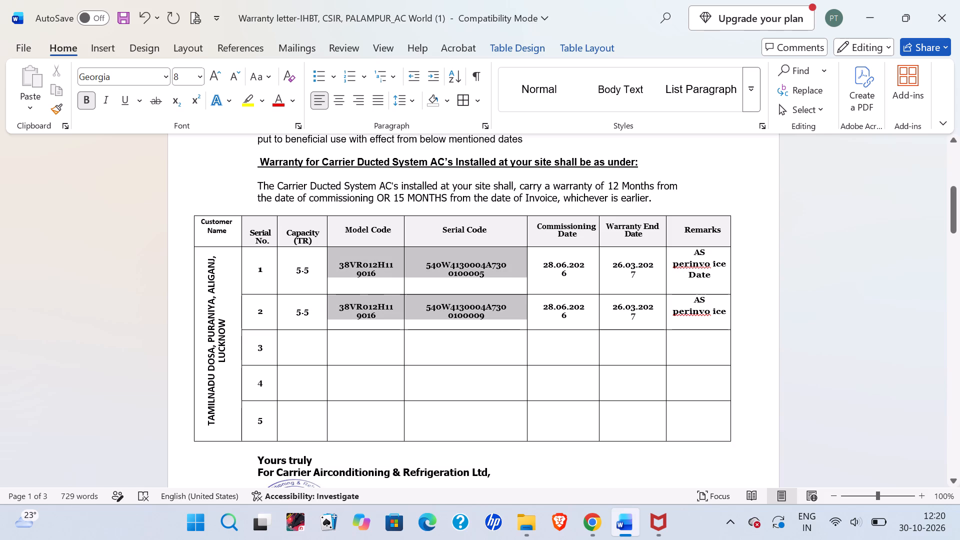
pyautogui.moveTo(440, 302); pyautogui.dragTo(460, 310)
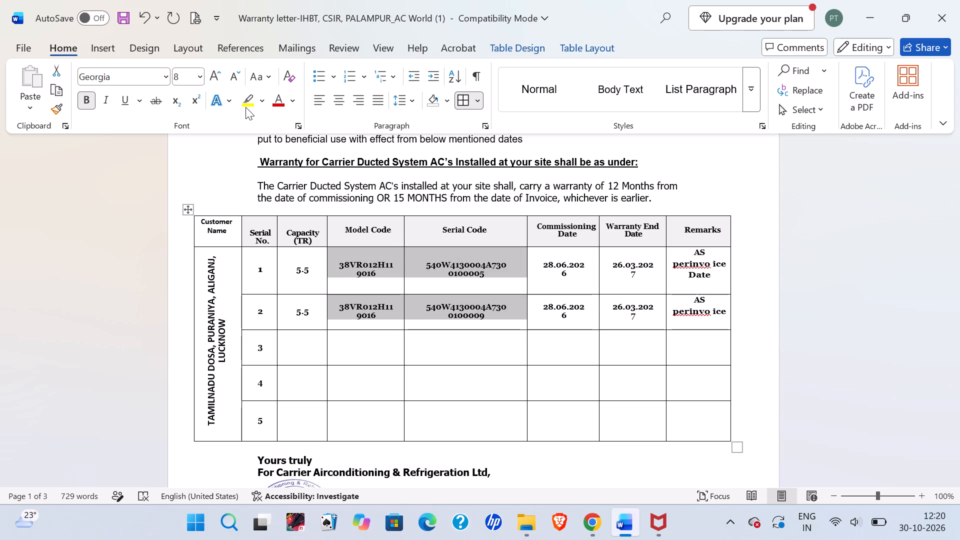
pyautogui.click(245, 105)
pyautogui.click(445, 348)
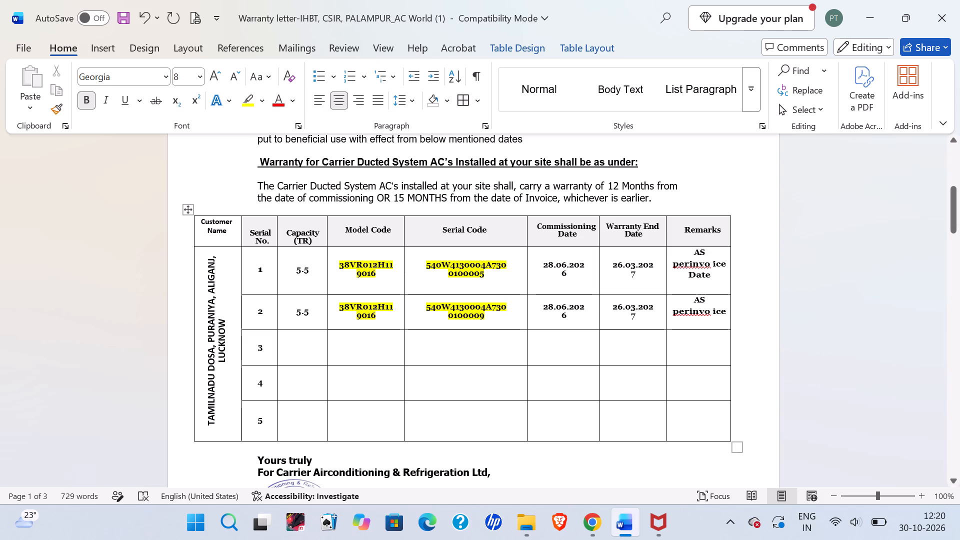
pyautogui.moveTo(544, 261); pyautogui.dragTo(645, 308)
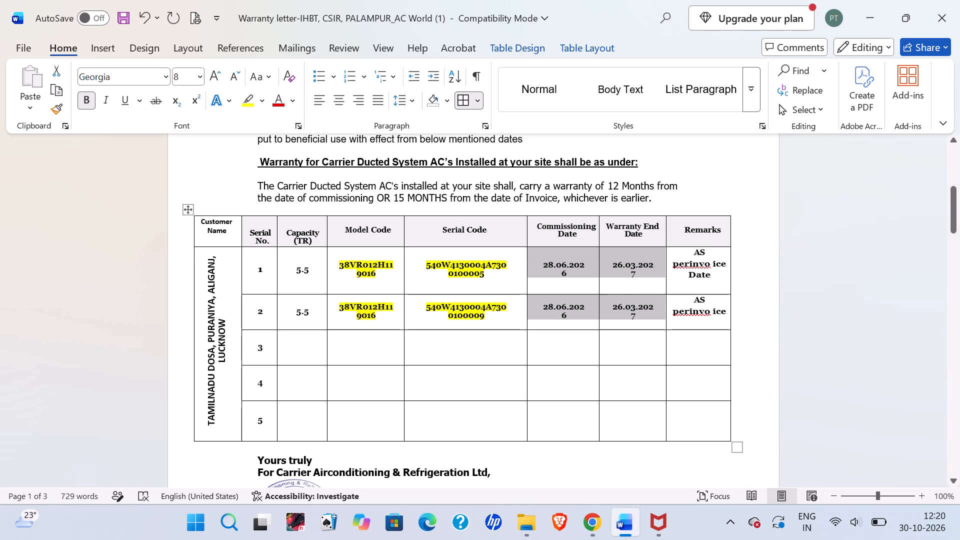
pyautogui.click(248, 103)
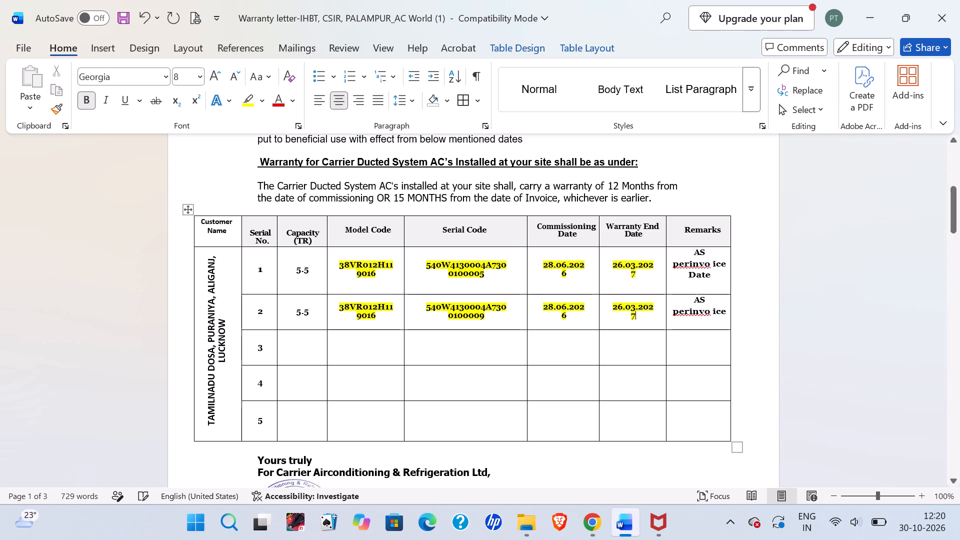
# Close the warranty letter document, saving its changes in the Downloads folder.
pyautogui.click(944, 22)
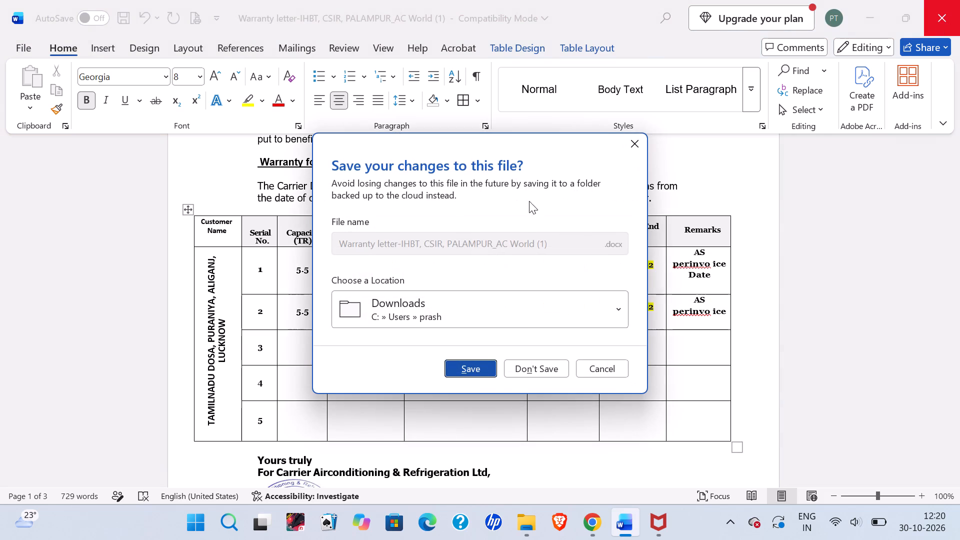
pyautogui.click(478, 365)
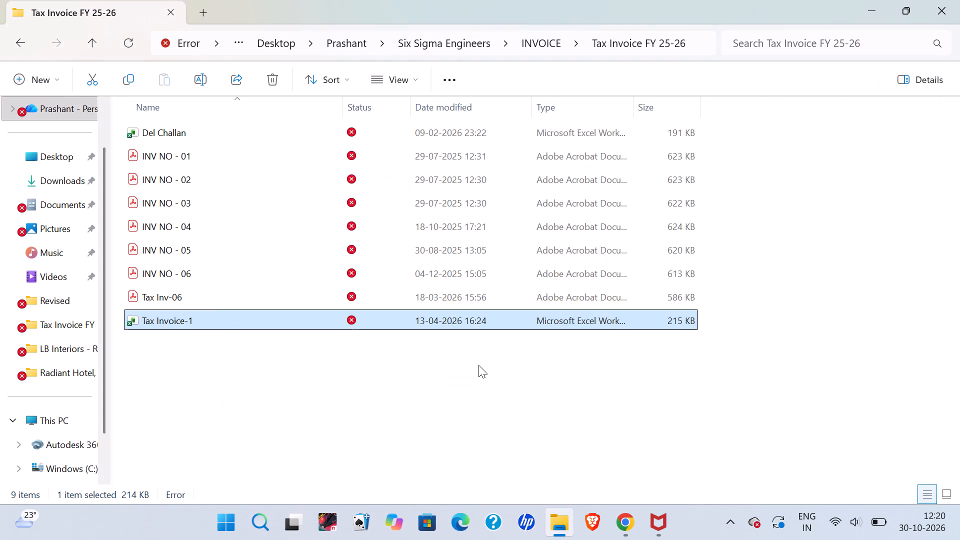
# In the Downloads folder, rename the warranty letter Word document as "Warranty letter-TND-ALIGANJ, LKO".
pyautogui.doubleClick(19, 40)
pyautogui.click(19, 40)
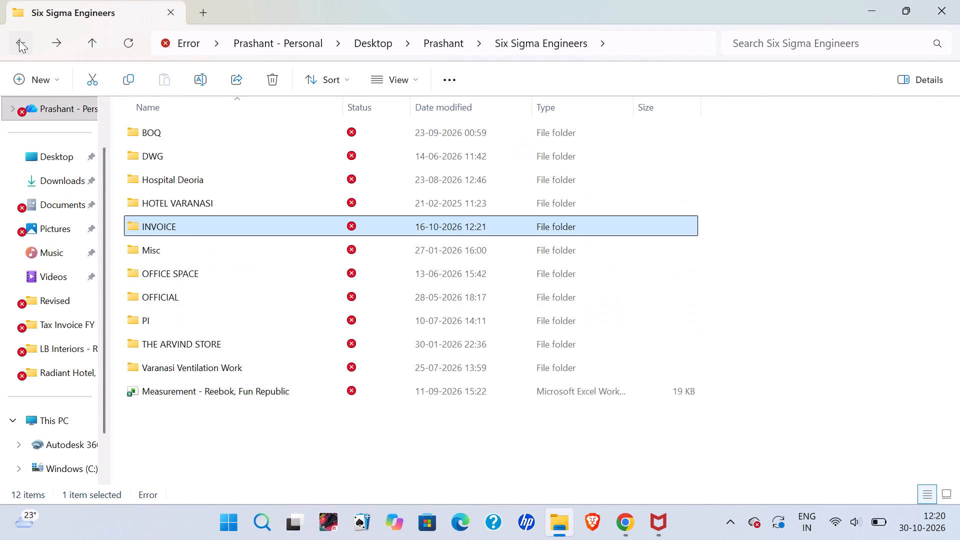
pyautogui.click(53, 175)
pyautogui.moveTo(274, 153); pyautogui.dragTo(229, 149)
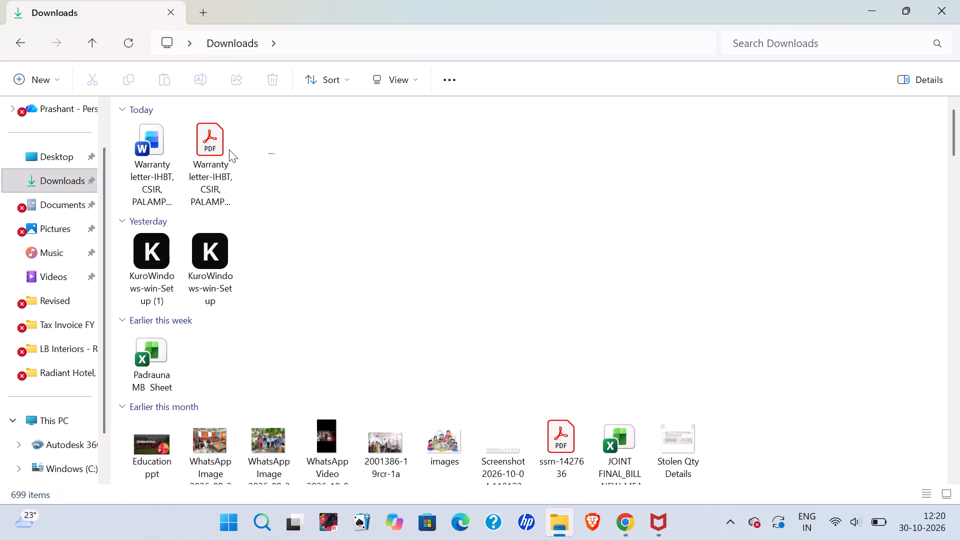
pyautogui.moveTo(229, 149); pyautogui.dragTo(161, 148)
pyautogui.click(164, 176)
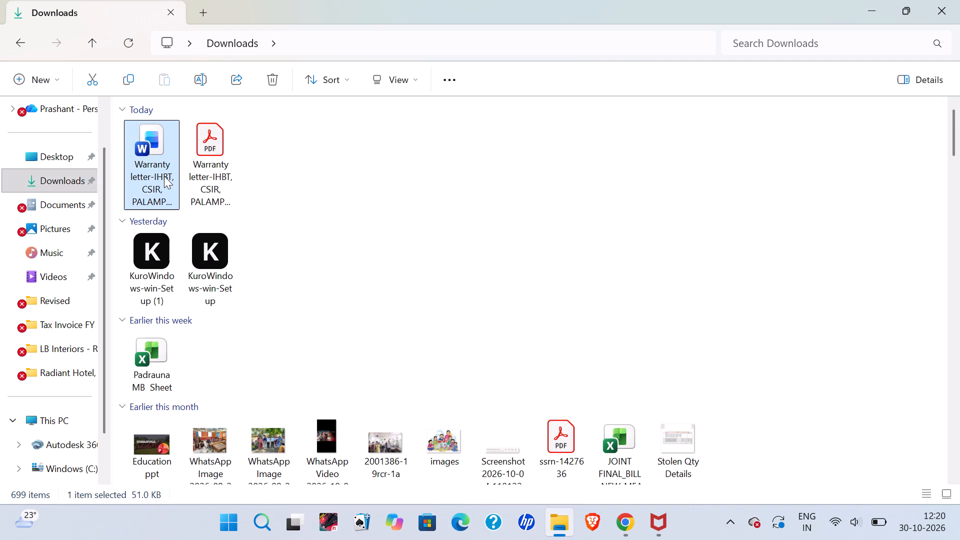
pyautogui.click(164, 176)
pyautogui.click(164, 176)
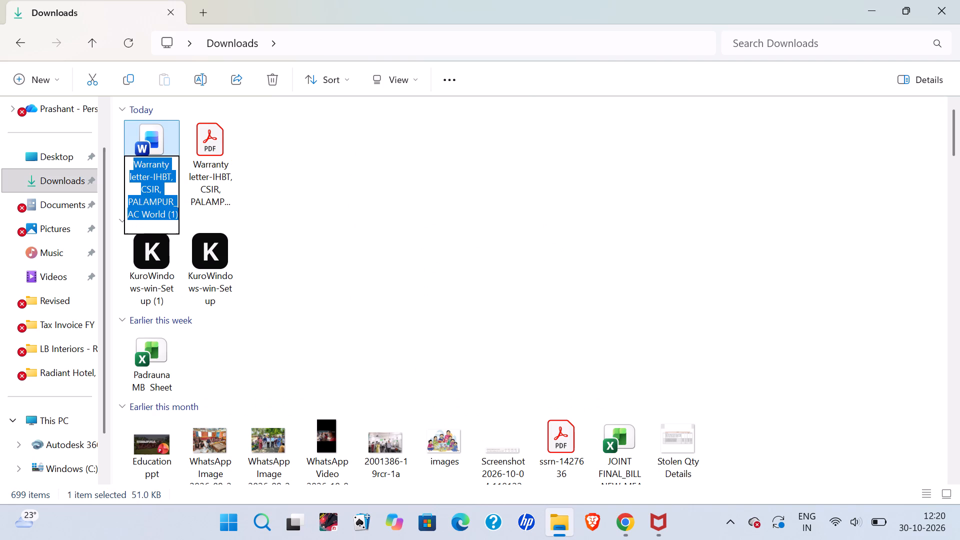
pyautogui.click(174, 212)
pyautogui.press('Delete')
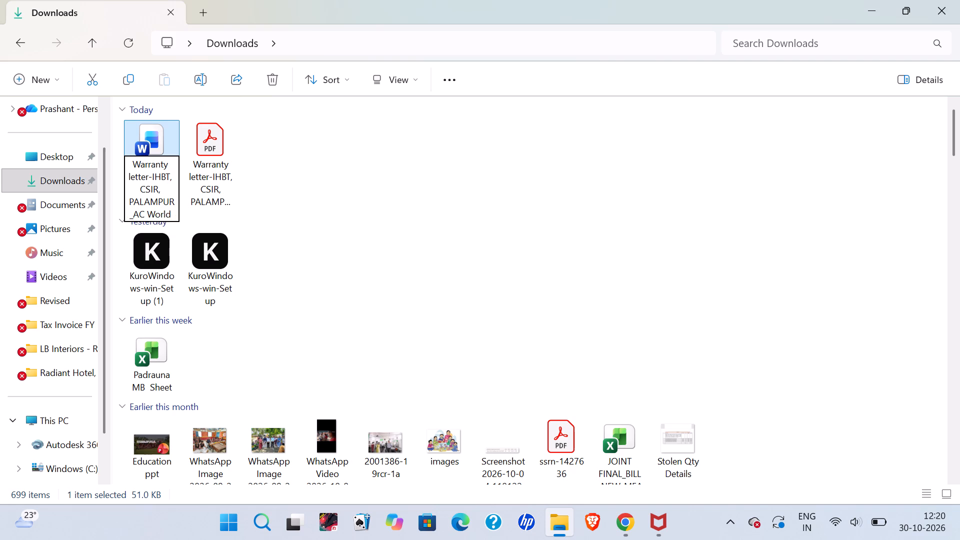
pyautogui.press('BackSpace')
pyautogui.press('BackSpace')
pyautogui.press('BackSpace')
pyautogui.press('BackSpace')
pyautogui.press('BackSpace')
pyautogui.press('BackSpace')
pyautogui.press('BackSpace')
pyautogui.press('BackSpace')
pyautogui.press('BackSpace')
pyautogui.press('BackSpace')
pyautogui.press('BackSpace')
pyautogui.press('BackSpace')
pyautogui.press('BackSpace')
pyautogui.press('BackSpace')
pyautogui.press('BackSpace')
pyautogui.press('BackSpace')
pyautogui.press('BackSpace')
pyautogui.press('BackSpace')
pyautogui.press('BackSpace')
pyautogui.press('BackSpace')
pyautogui.press('BackSpace')
pyautogui.press('BackSpace')
pyautogui.press('BackSpace')
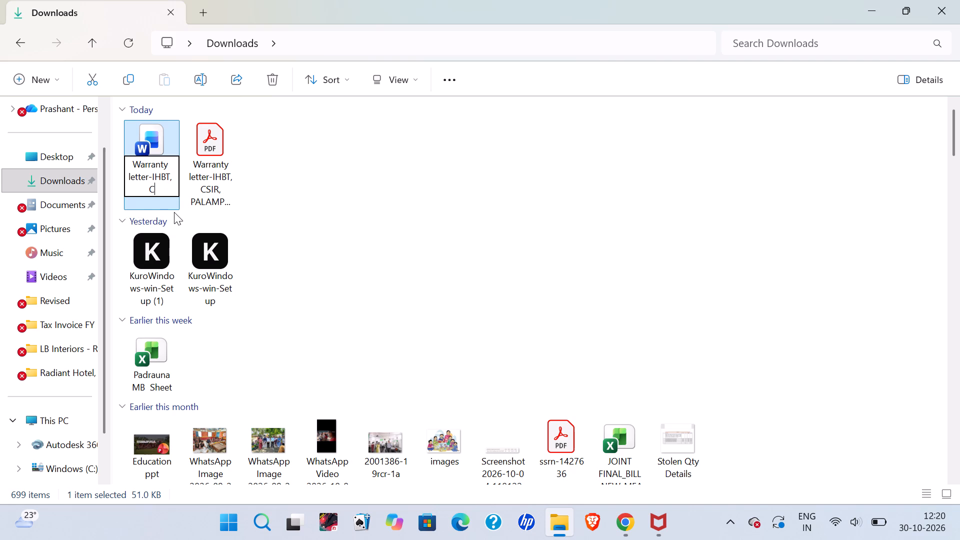
pyautogui.press('BackSpace')
pyautogui.press('BackSpace')
pyautogui.press('BackSpace')
pyautogui.press('BackSpace')
pyautogui.press('BackSpace')
pyautogui.press('BackSpace')
pyautogui.press('BackSpace')
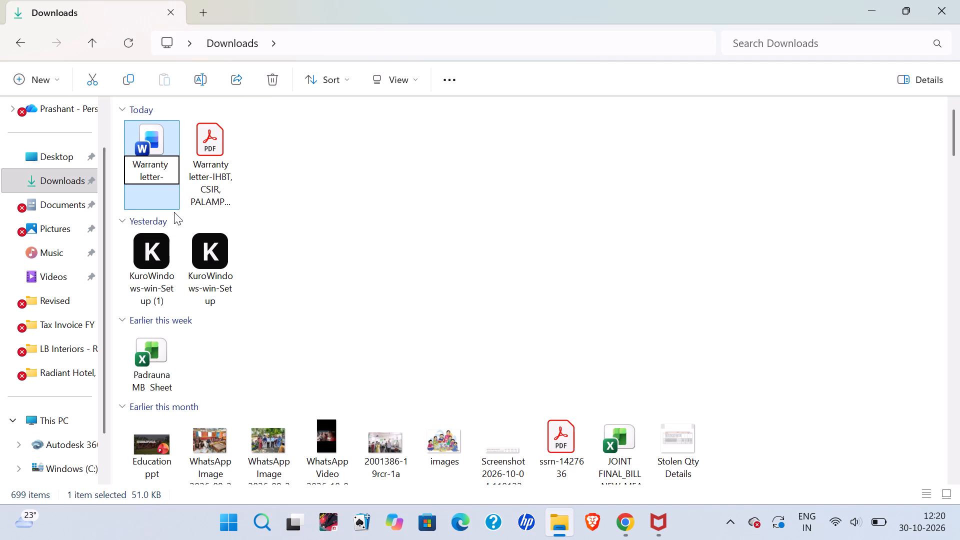
pyautogui.write('Ta')
pyautogui.press('BackSpace')
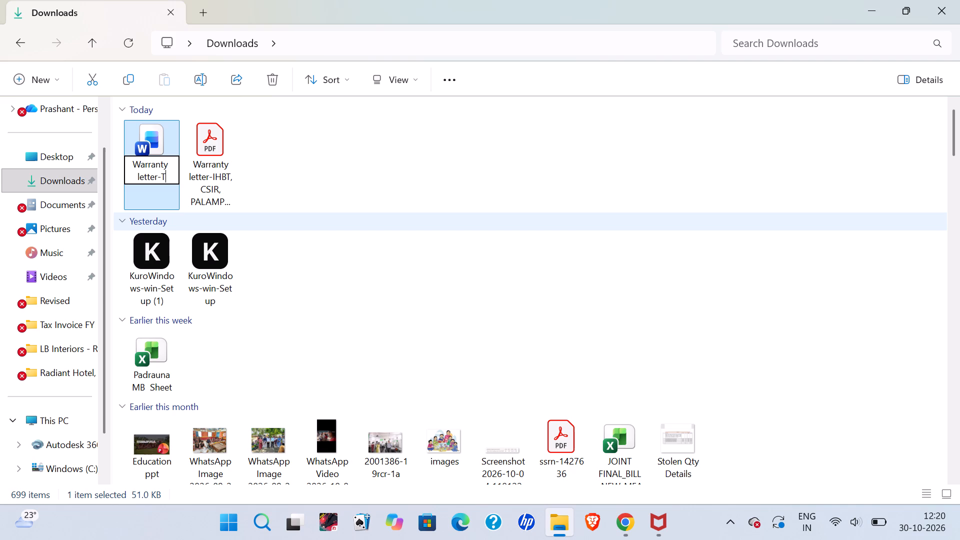
pyautogui.write('ND')
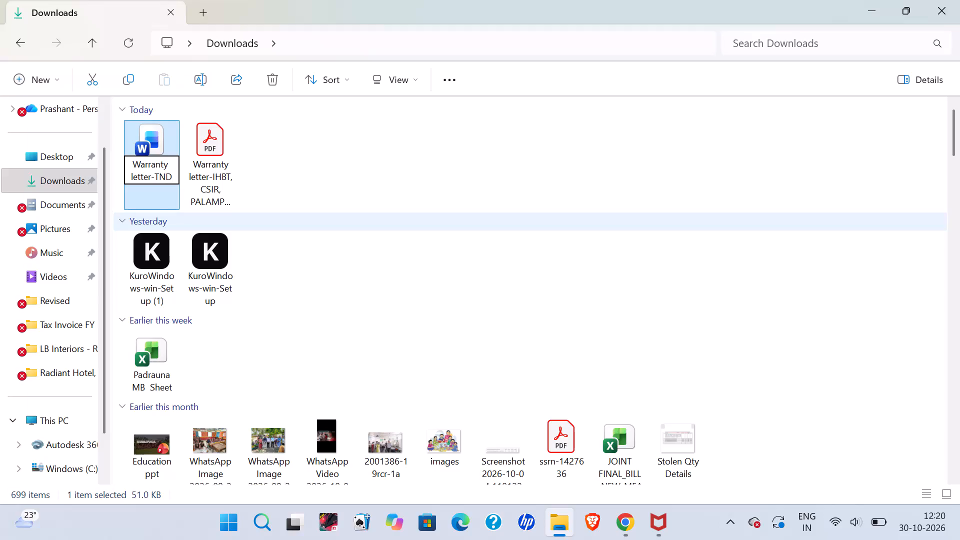
pyautogui.write('-AL')
pyautogui.press('i')
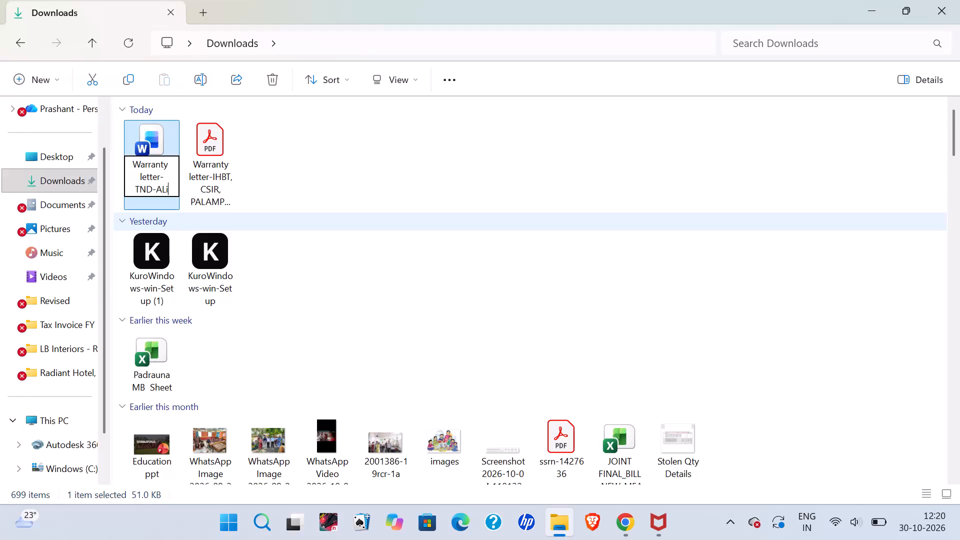
pyautogui.press('BackSpace')
pyautogui.write('IGANJ')
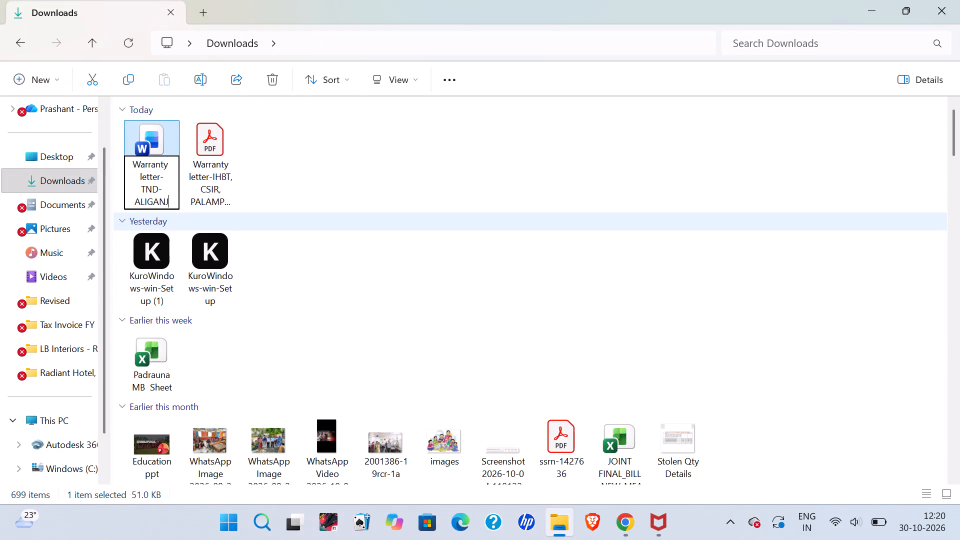
pyautogui.write(', LKO')
pyautogui.click(351, 182)
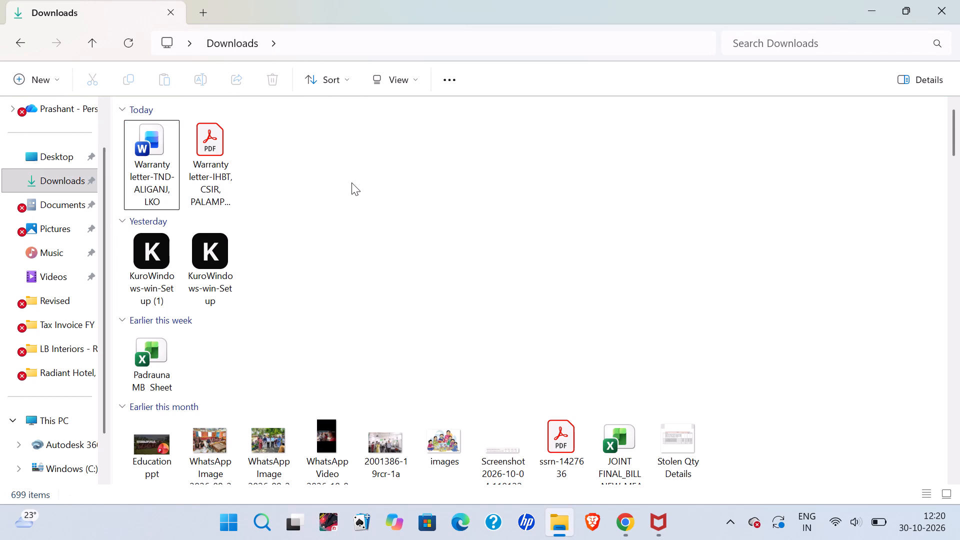
# Move both warranty letter files, the Word document and the PDF, from Downloads into the OFFICIAL folder of Six Sigma Engineers.
pyautogui.moveTo(264, 174); pyautogui.dragTo(104, 157)
pyautogui.hotkey('ctrl', 'x')
pyautogui.click(18, 44)
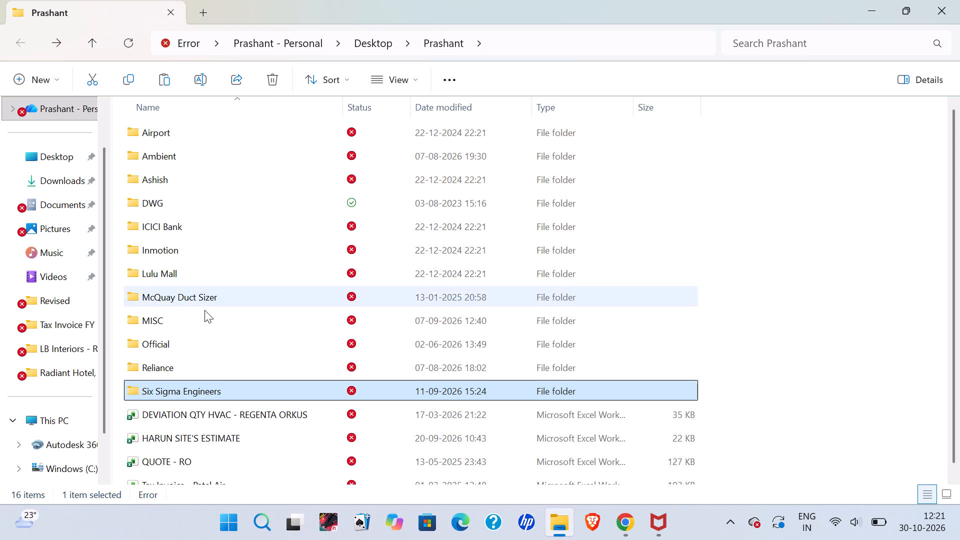
pyautogui.doubleClick(212, 387)
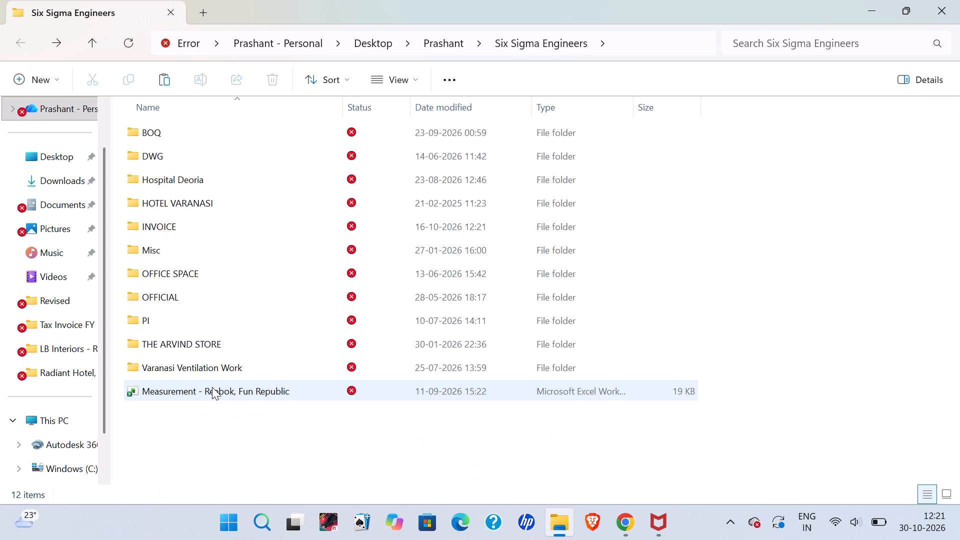
pyautogui.doubleClick(171, 298)
pyautogui.hotkey('ctrl', 'v')
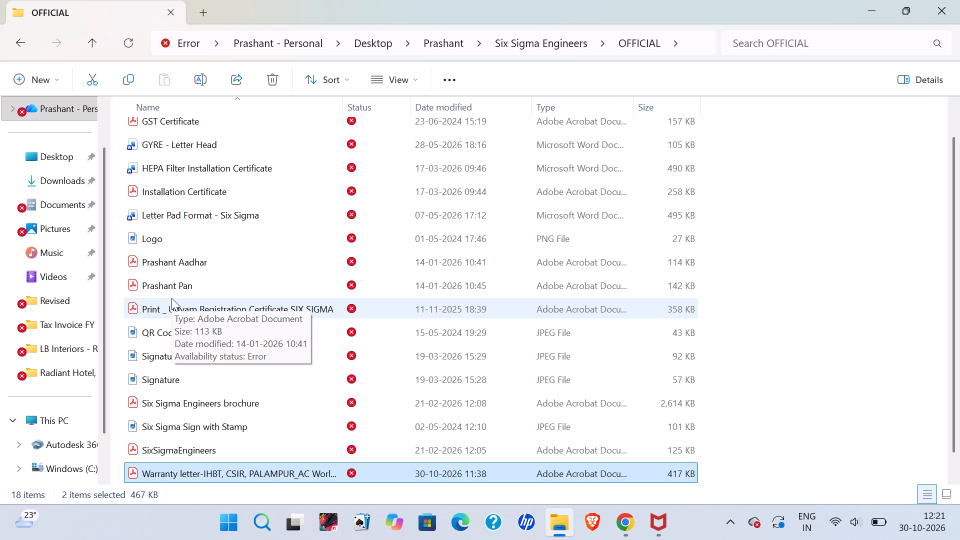
pyautogui.scroll(-4, 213, 424)
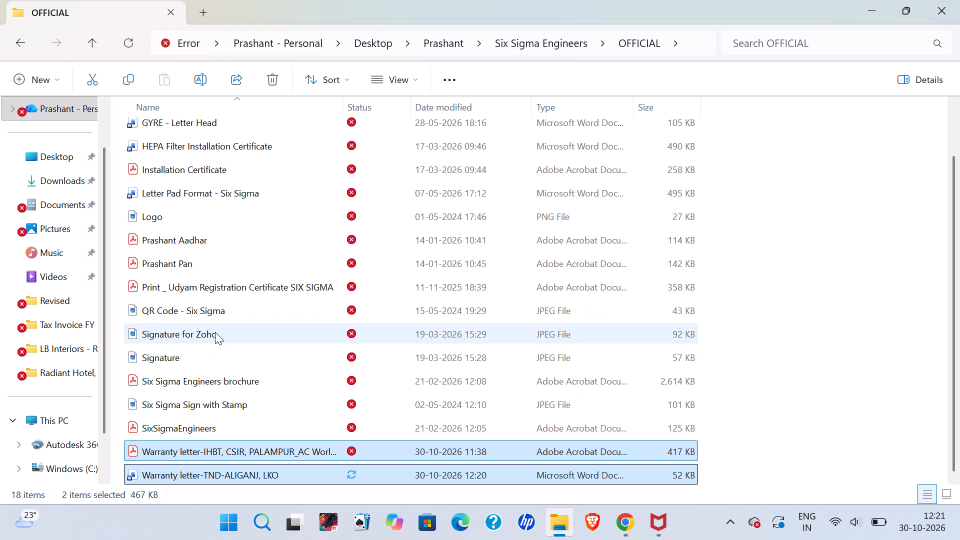
pyautogui.press('Escape')
pyautogui.press('Escape')
pyautogui.press('Escape')
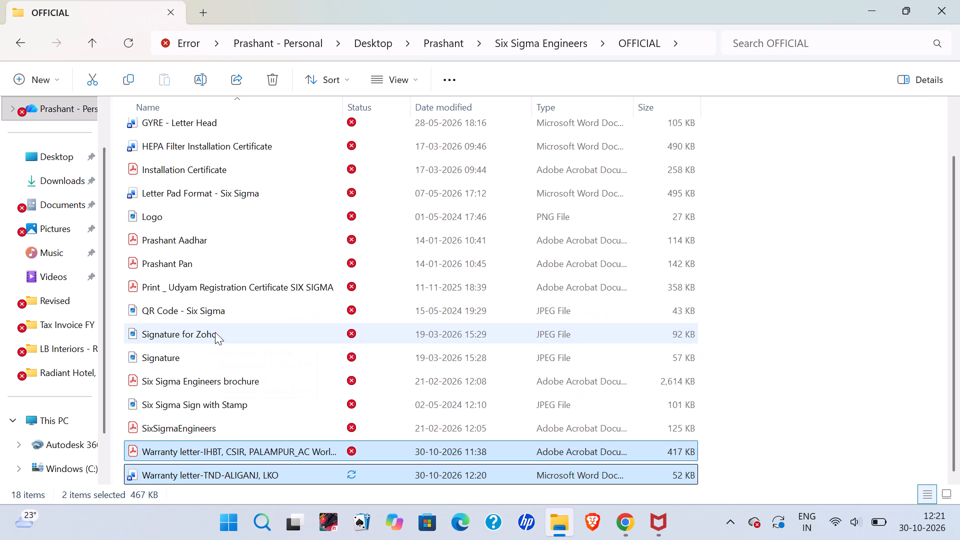